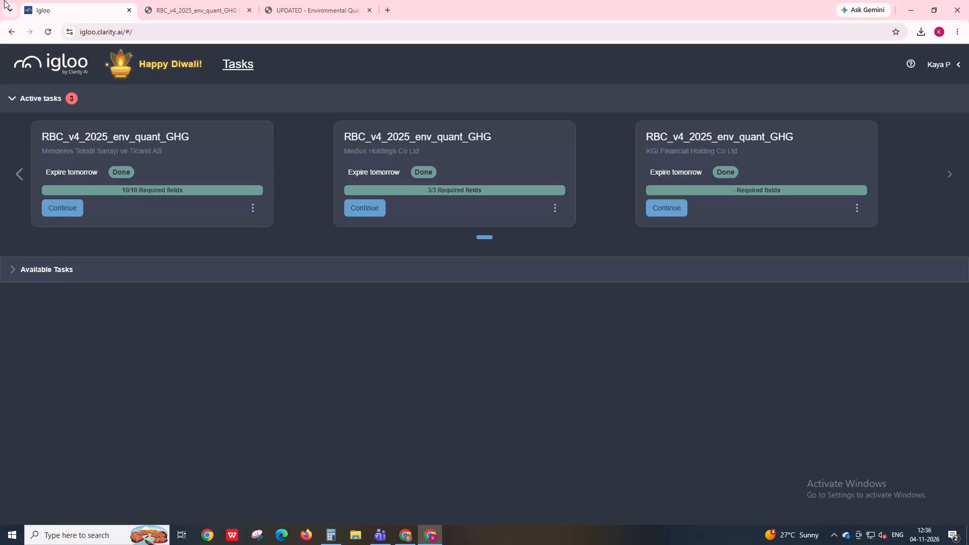
Expand the Available Tasks section to check which extractions are open.
{"action": "left_click", "coordinate": [101, 265]}
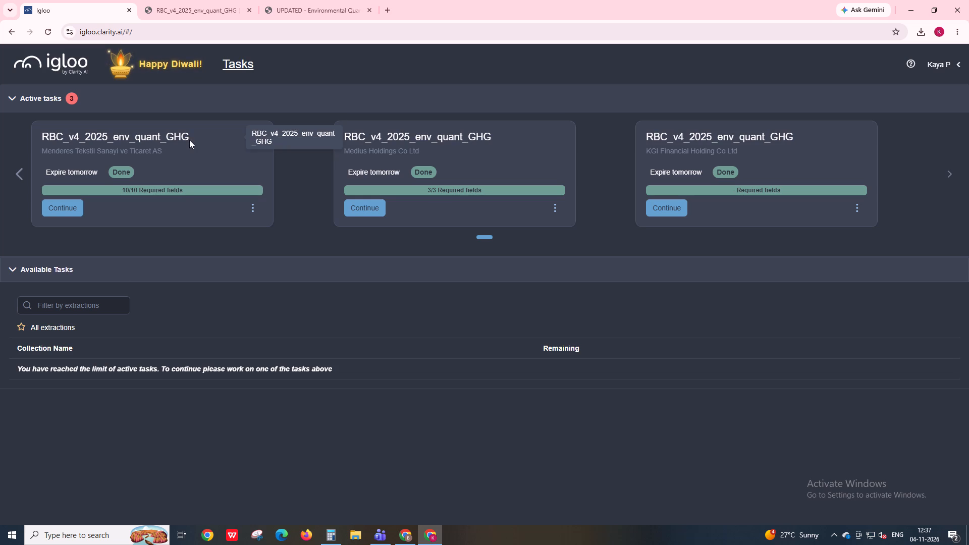
{"action": "left_click", "coordinate": [45, 264]}
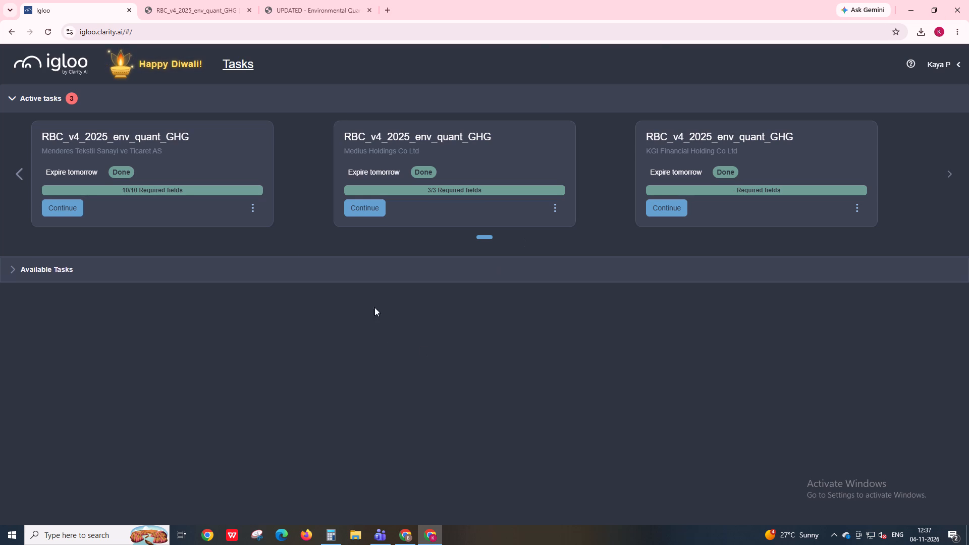
{"action": "left_click", "coordinate": [194, 271]}
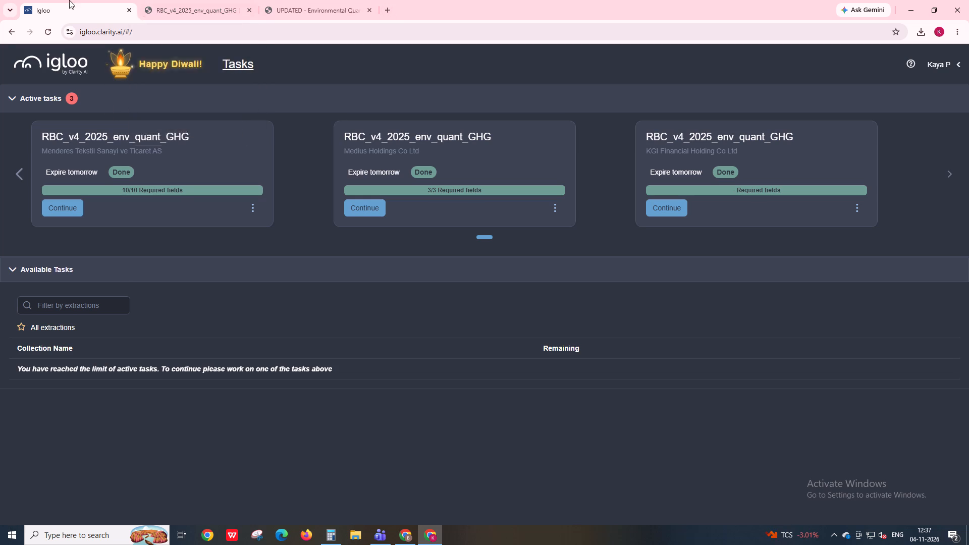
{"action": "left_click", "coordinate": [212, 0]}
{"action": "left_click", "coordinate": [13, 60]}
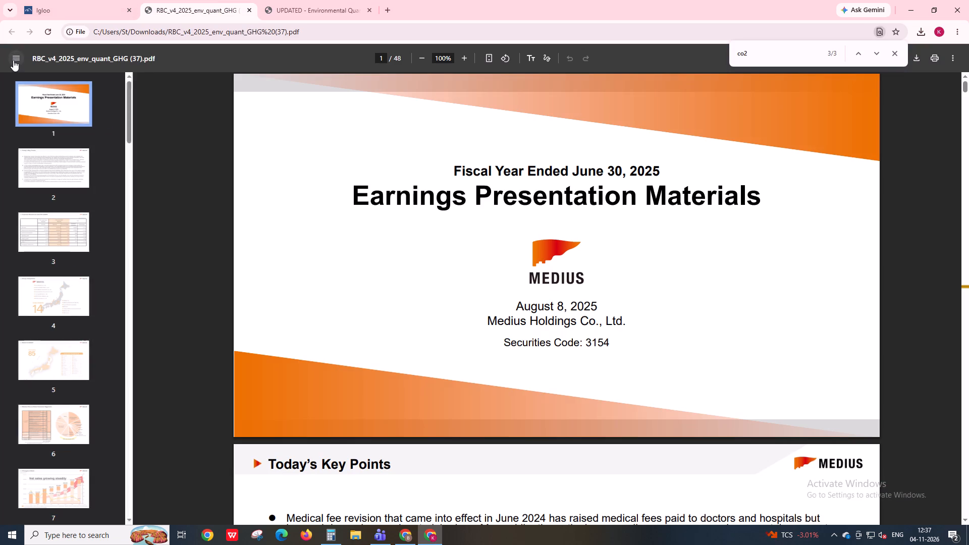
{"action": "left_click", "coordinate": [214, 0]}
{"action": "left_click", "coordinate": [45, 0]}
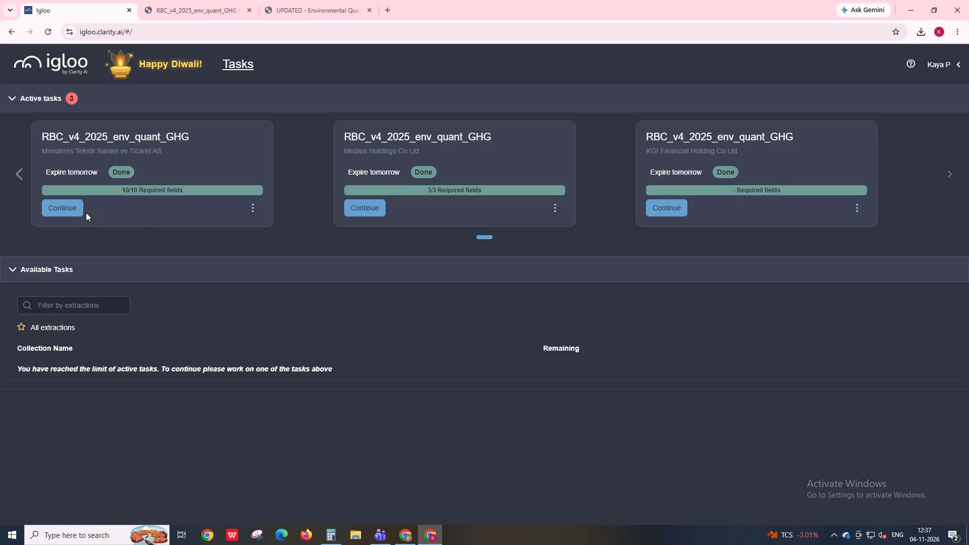
Open the Menderes Tekstil Sanayi ve Ticaret AS task, check its GHG emissions fields, and return to the task list.
{"action": "left_click", "coordinate": [86, 212]}
{"action": "left_click", "coordinate": [71, 205]}
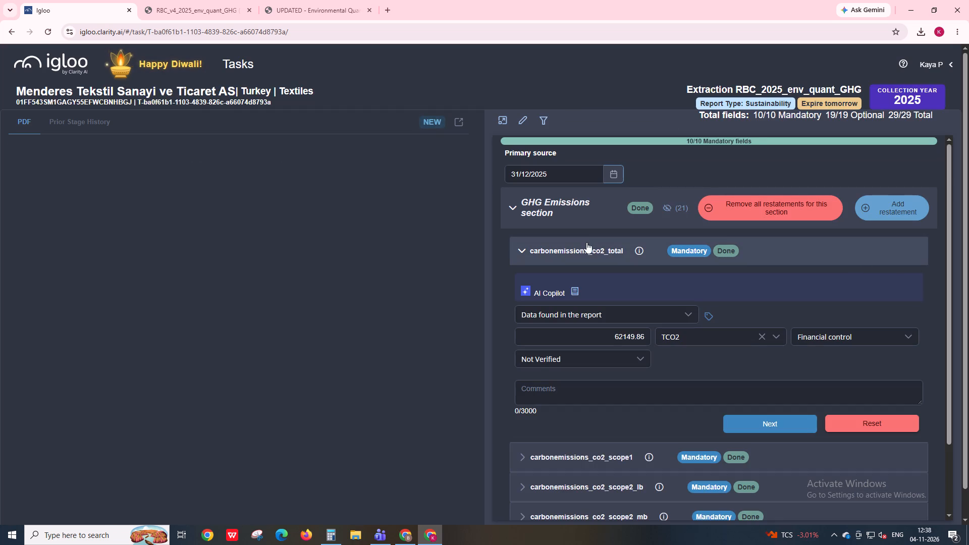
{"action": "left_click", "coordinate": [589, 260]}
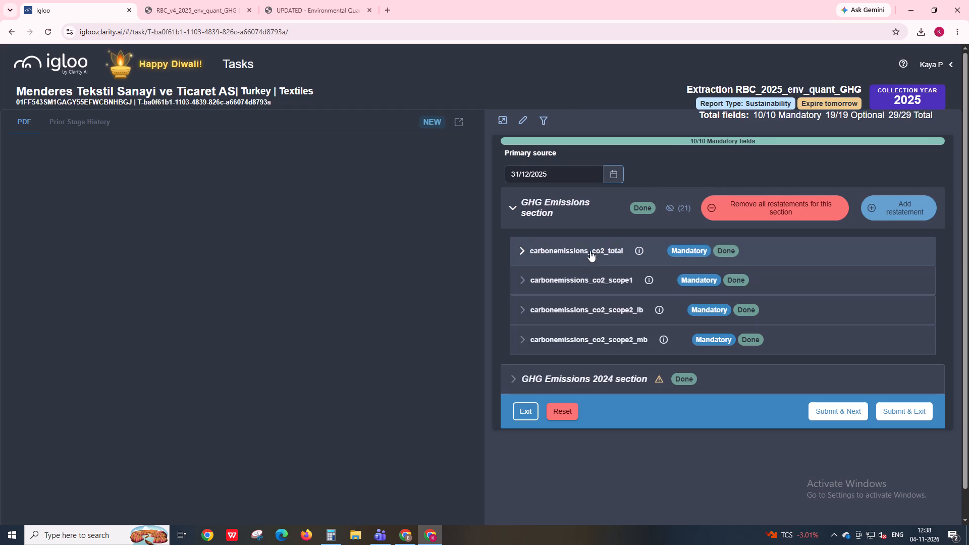
{"action": "left_click", "coordinate": [241, 62]}
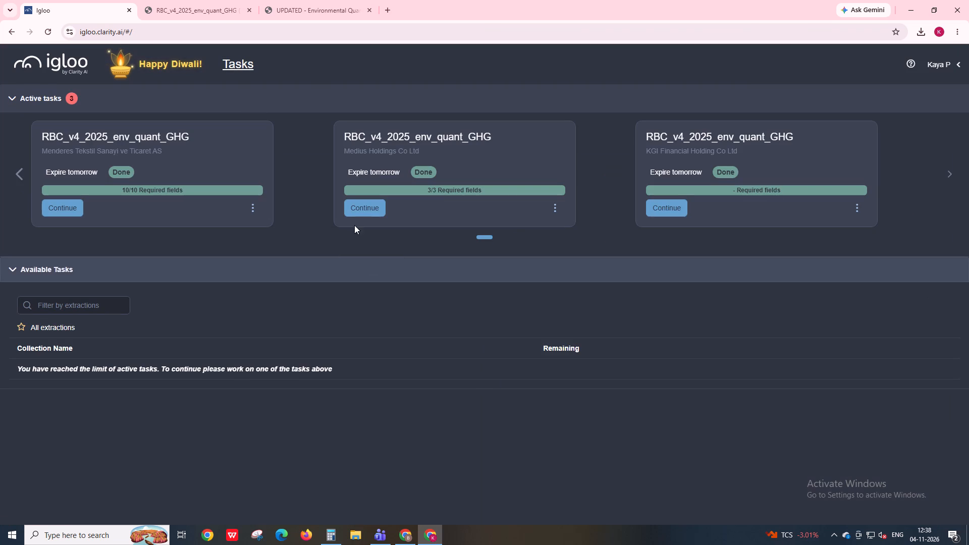
Open the Medius Holdings Co Ltd task and close its downloaded report PDF.
{"action": "left_click", "coordinate": [356, 213]}
{"action": "left_click", "coordinate": [204, 0]}
{"action": "left_click", "coordinate": [40, 0]}
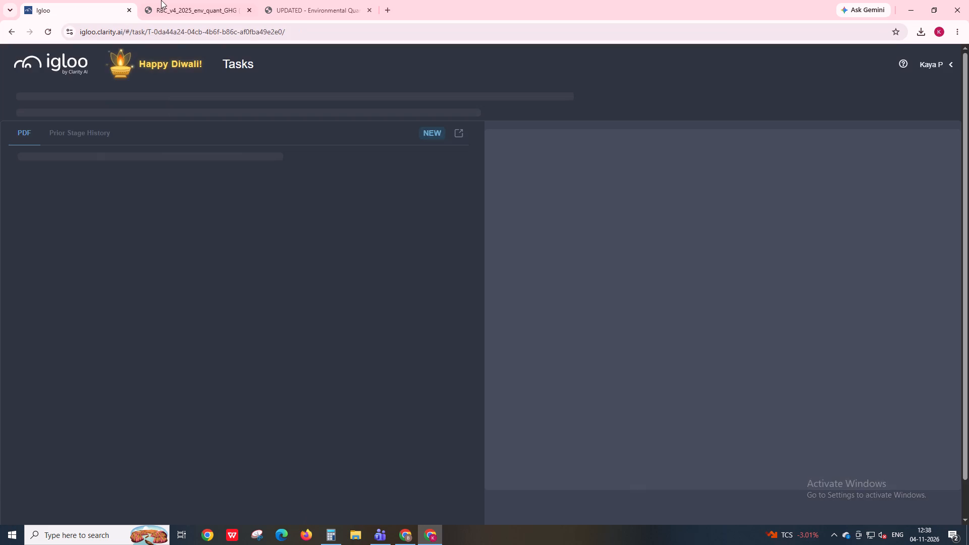
{"action": "left_click", "coordinate": [161, 0]}
{"action": "left_click", "coordinate": [252, 12]}
{"action": "left_click", "coordinate": [19, 0]}
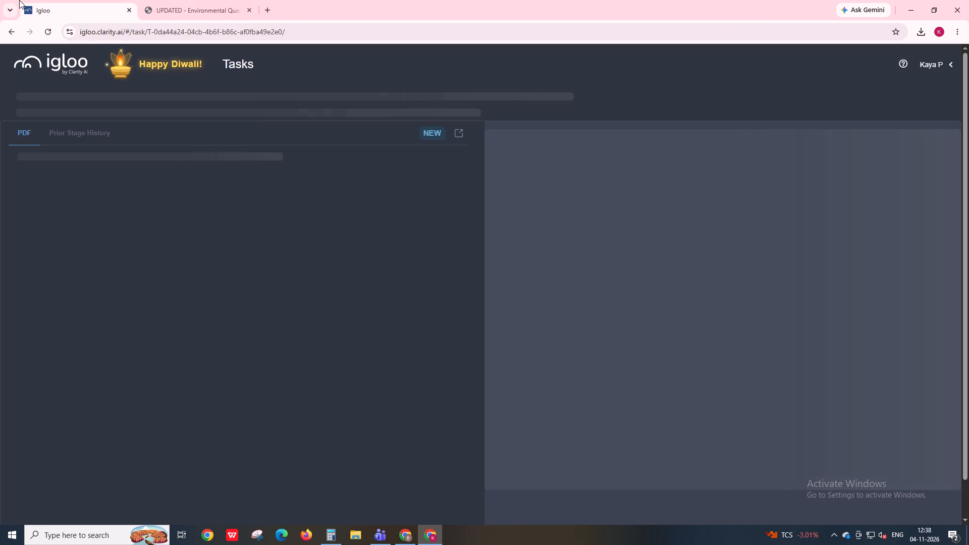
{"action": "left_click", "coordinate": [50, 6]}
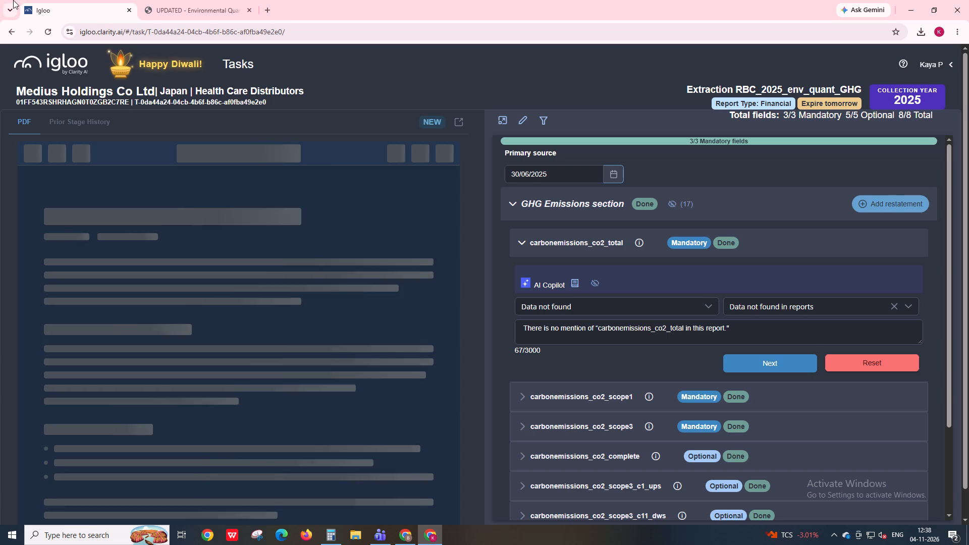
Open the KGI Financial Holding Co Ltd task and review its carbonemissions_co2_scope3_c10_dws and carbonemissions_co2_scope3_c13_dws fields.
{"action": "left_click", "coordinate": [250, 63]}
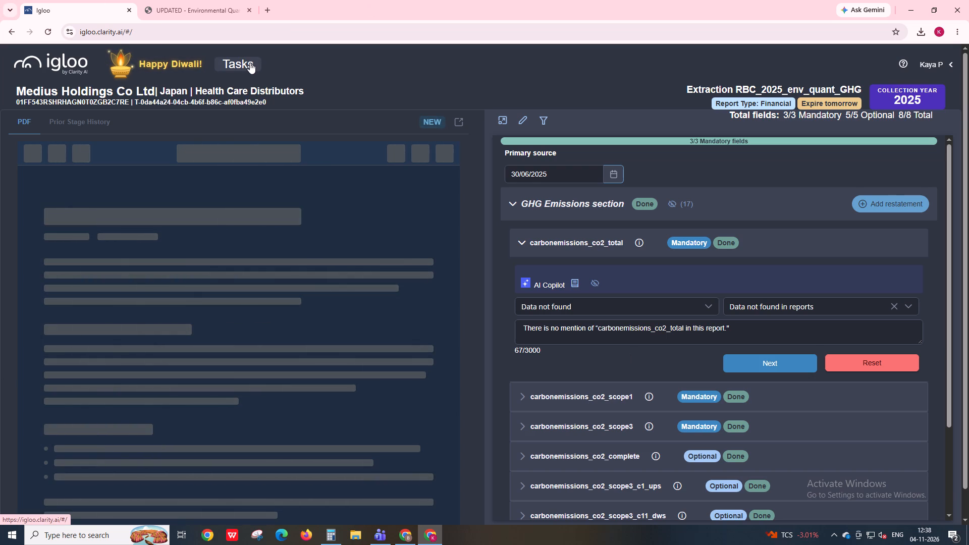
{"action": "left_click", "coordinate": [666, 202]}
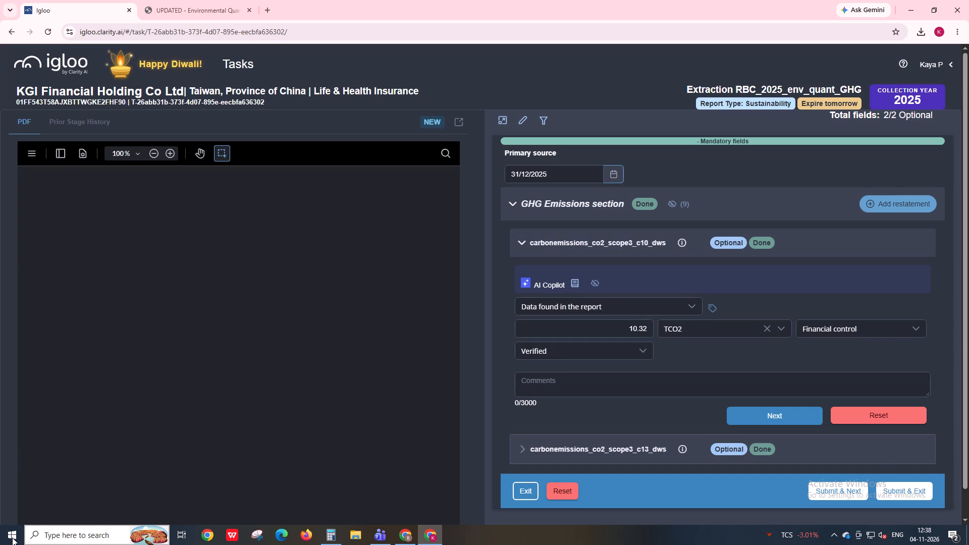
{"action": "left_click", "coordinate": [620, 243]}
{"action": "left_click", "coordinate": [621, 278]}
{"action": "left_click", "coordinate": [621, 278]}
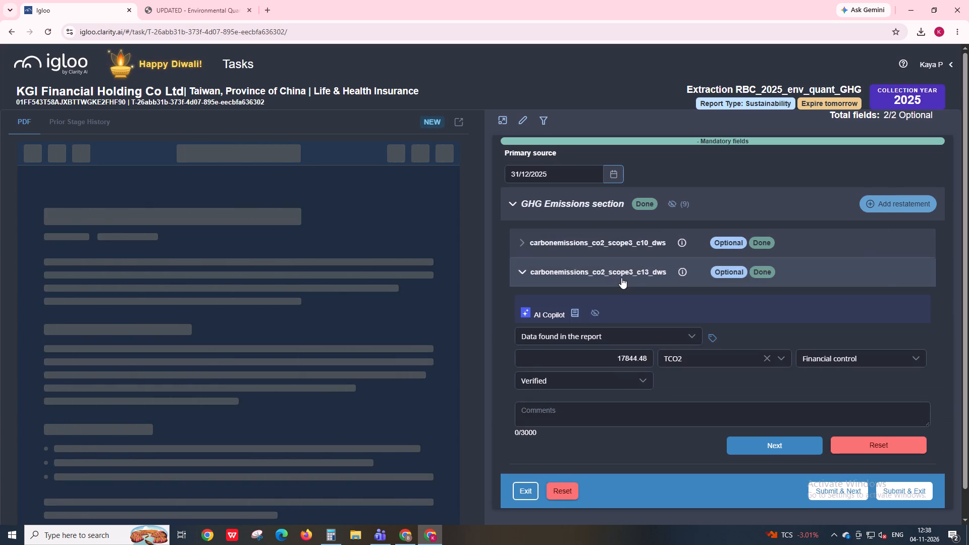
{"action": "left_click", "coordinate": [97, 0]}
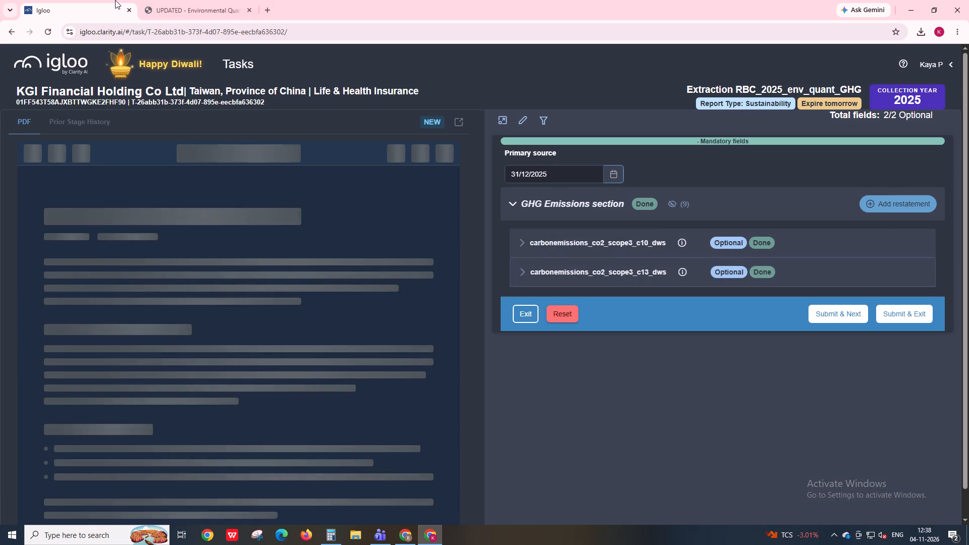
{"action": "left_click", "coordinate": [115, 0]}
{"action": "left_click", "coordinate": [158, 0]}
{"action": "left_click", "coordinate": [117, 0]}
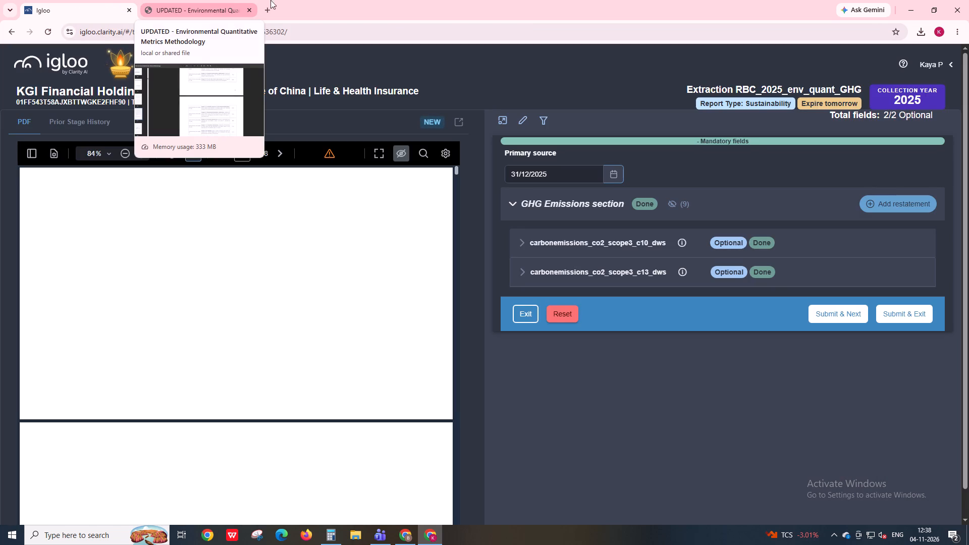
Download the KGI Financial 2025 Sustainability Report from the task's PDF viewer and open the downloaded copy.
{"action": "left_click", "coordinate": [445, 150]}
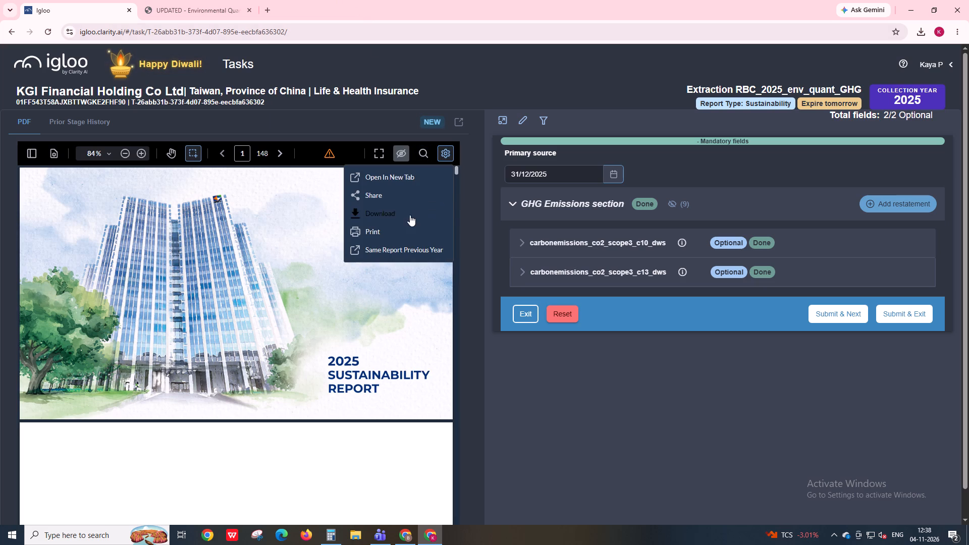
{"action": "left_click", "coordinate": [410, 215]}
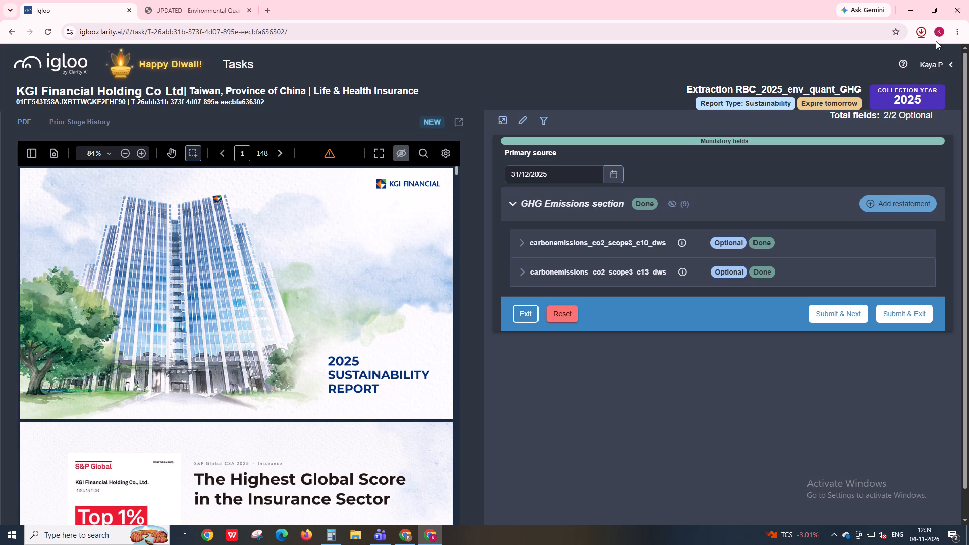
{"action": "left_click", "coordinate": [861, 49]}
{"action": "left_click", "coordinate": [68, 0]}
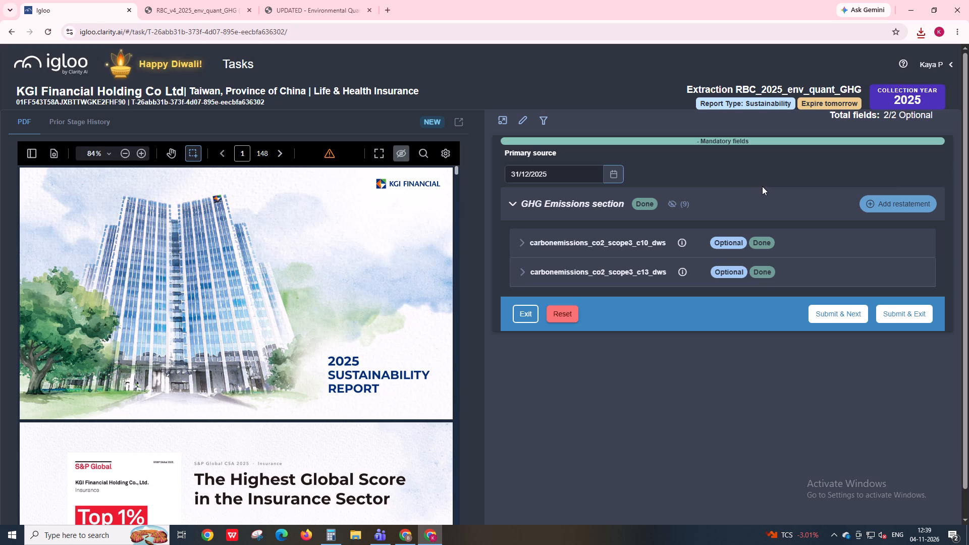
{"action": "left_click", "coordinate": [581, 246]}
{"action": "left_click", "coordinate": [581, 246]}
Search the downloaded report for the company name copied from the task header, "KGI Financial Holding Co Ltd".
{"action": "left_click", "coordinate": [150, 0]}
{"action": "key", "text": "ctrl+f"}
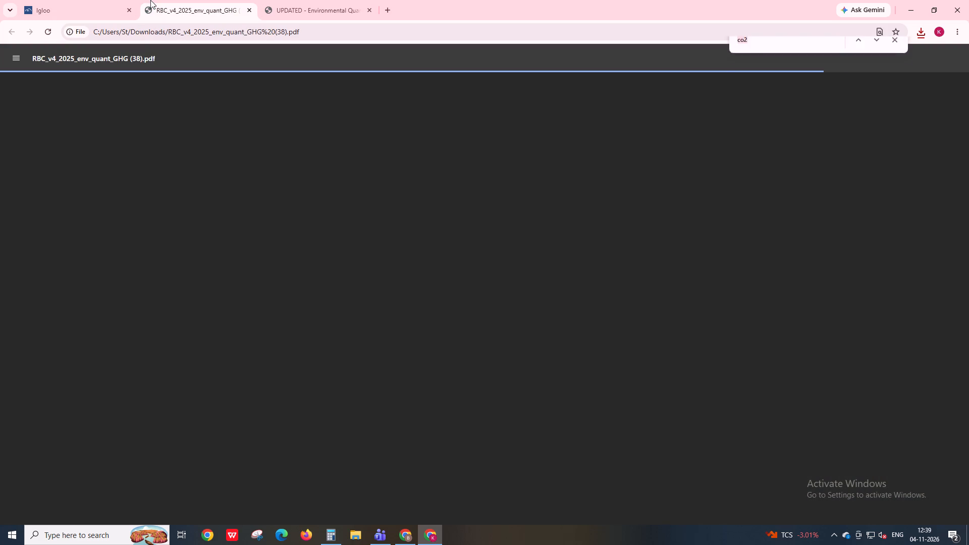
{"action": "left_click", "coordinate": [59, 0]}
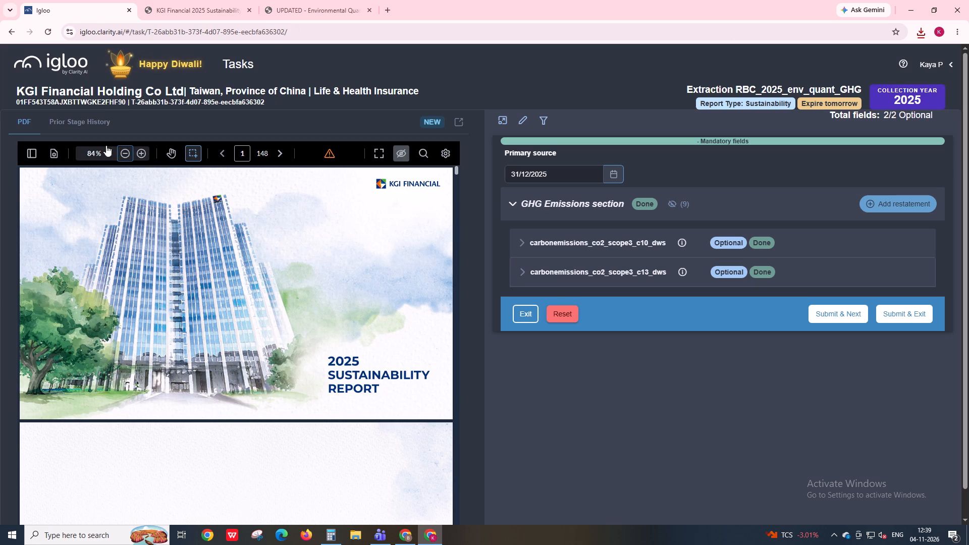
{"action": "left_click", "coordinate": [100, 91]}
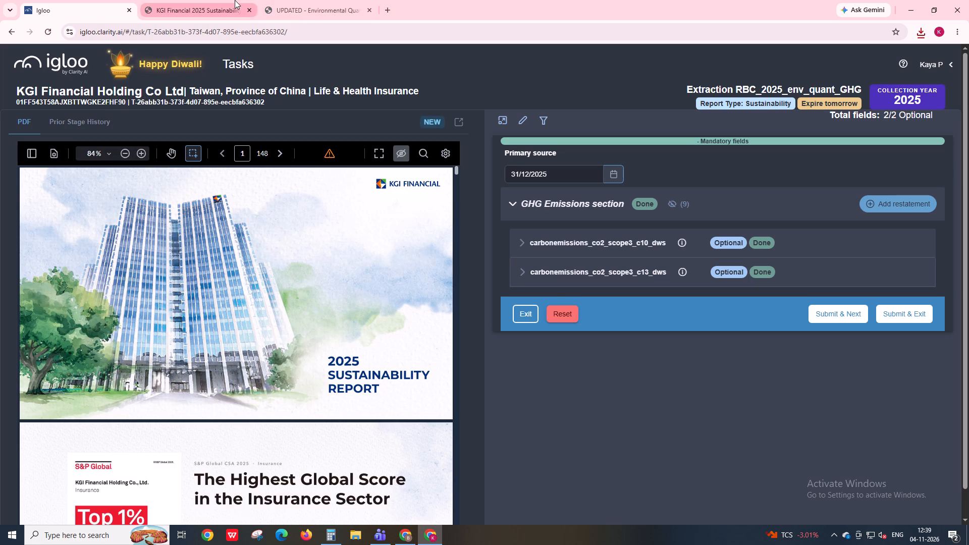
{"action": "triple_click", "coordinate": [96, 94], "text": "alt"}
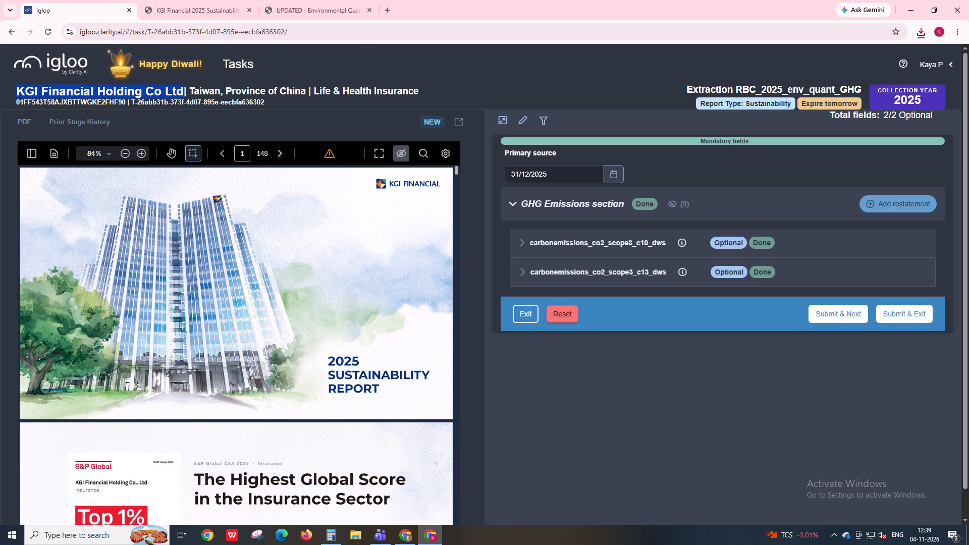
{"action": "key", "text": "ctrl+c"}
{"action": "left_click", "coordinate": [192, 0]}
{"action": "key", "text": "ctrl+f"}
{"action": "key", "text": "ctrl+v"}
{"action": "key", "text": "Return"}
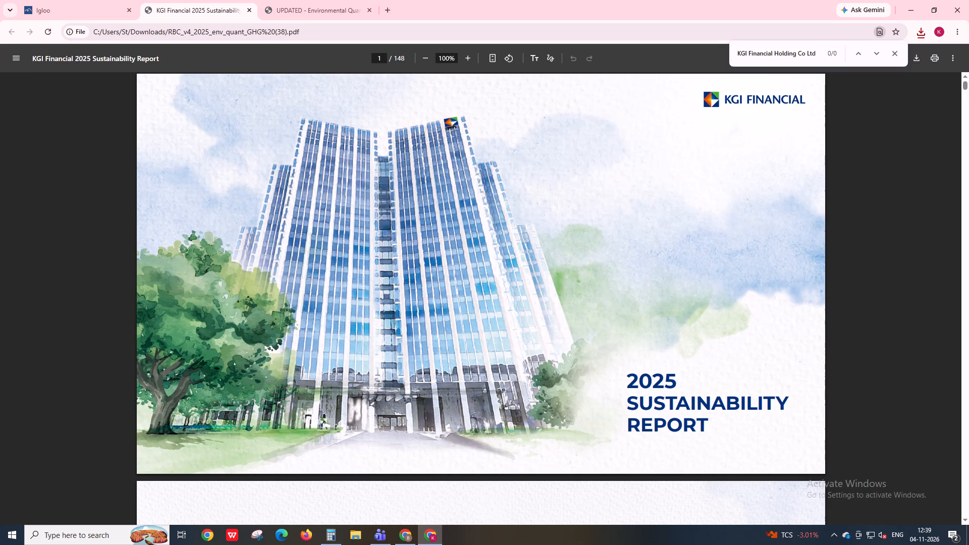
Shorten the search text to "KGI Financial Holdin" and step through matches to check the company name in the report.
{"action": "key", "text": "BackSpace"}
{"action": "key", "text": "Return"}
{"action": "key", "text": "Return"}
{"action": "key", "text": "Return"}
{"action": "key", "text": "BackSpace"}
{"action": "key", "text": "BackSpace"}
{"action": "key", "text": "BackSpace"}
{"action": "key", "text": "BackSpace"}
{"action": "key", "text": "BackSpace"}
{"action": "key", "text": "BackSpace"}
{"action": "key", "text": "BackSpace"}
{"action": "key", "text": "Return"}
{"action": "key", "text": "Return"}
{"action": "key", "text": "Return"}
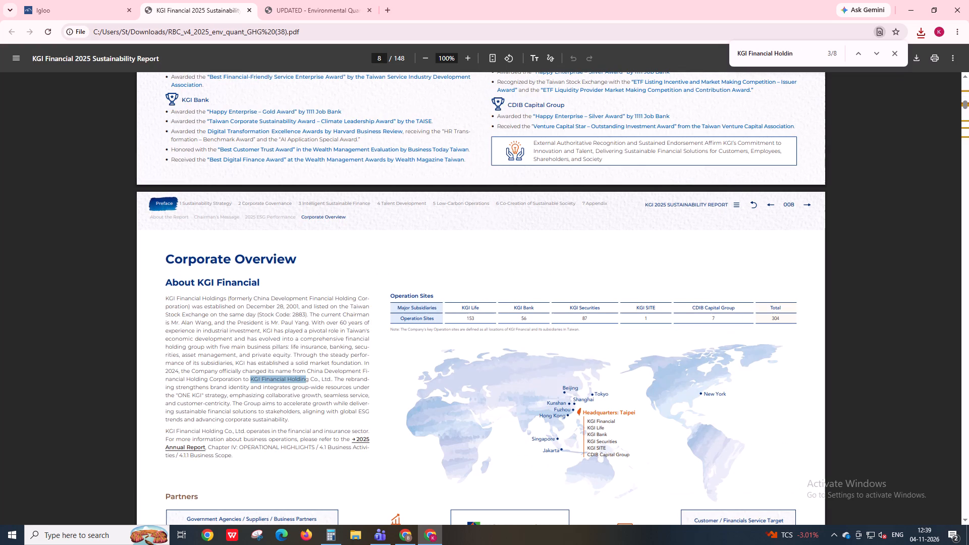
{"action": "left_click", "coordinate": [61, 0]}
{"action": "left_click", "coordinate": [195, 0]}
Search the report for "co2" and examine the matches from the impact evaluation table through section 5.1.2, Greenhouse Gas Management.
{"action": "key", "text": "ctrl+f"}
{"action": "type", "text": "co2"}
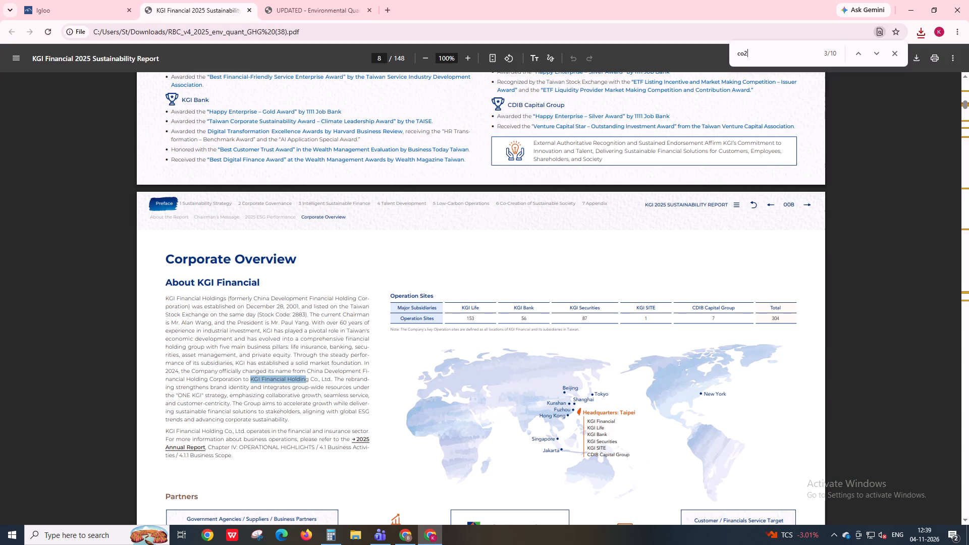
{"action": "key", "text": "Return"}
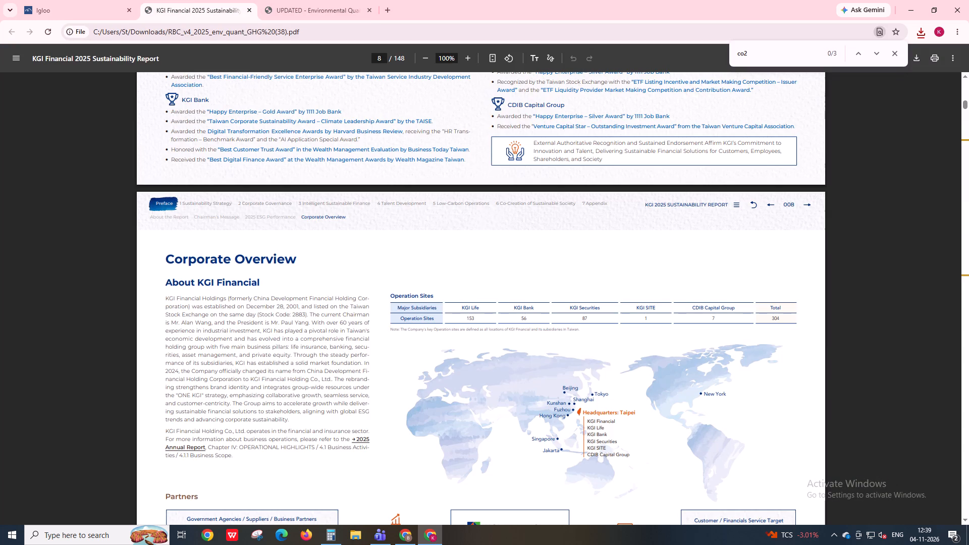
{"action": "key", "text": "Return"}
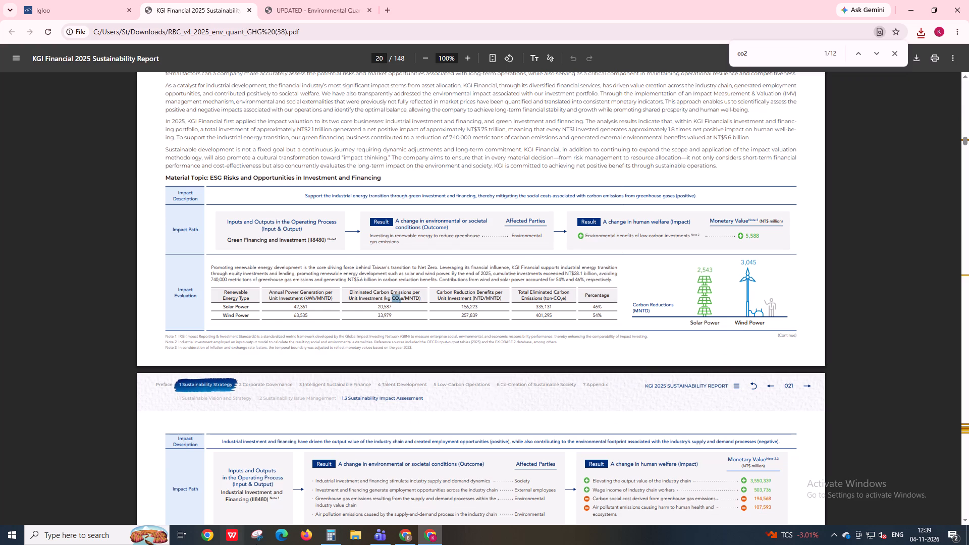
{"action": "scroll", "coordinate": [175, 351], "scroll_direction": "up", "scroll_amount": 2, "text": "ctrl"}
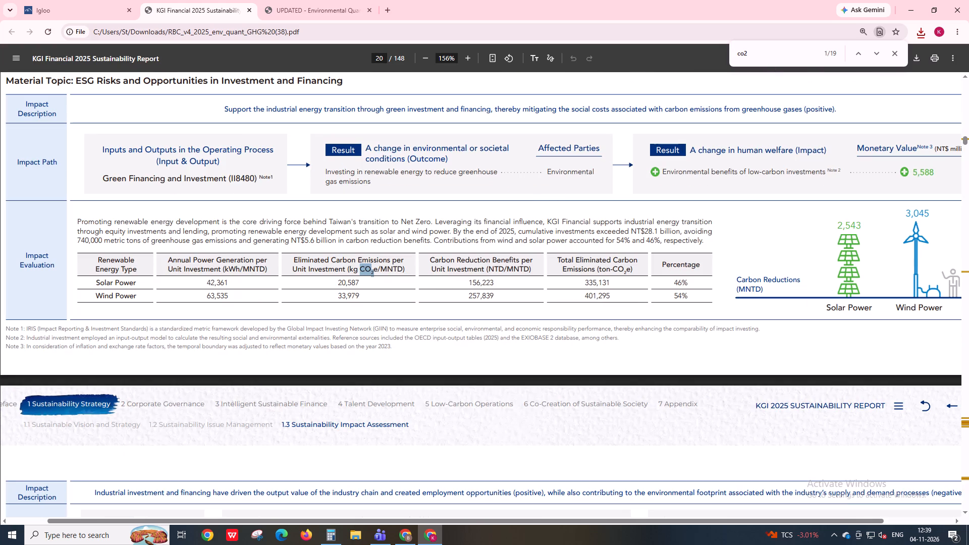
{"action": "left_click", "coordinate": [771, 61]}
{"action": "key", "text": "Return"}
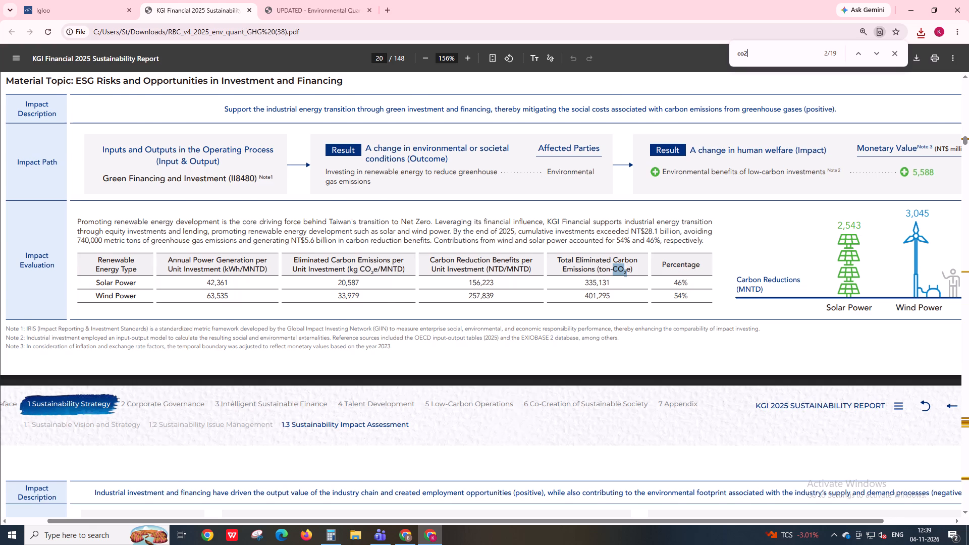
{"action": "key", "text": "Return"}
{"action": "key", "text": "Return"}
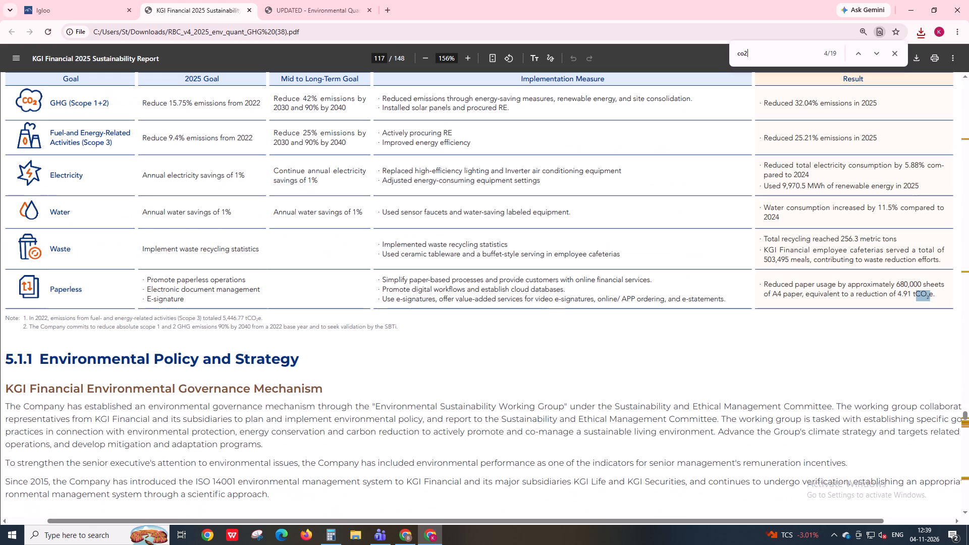
{"action": "key", "text": "Return"}
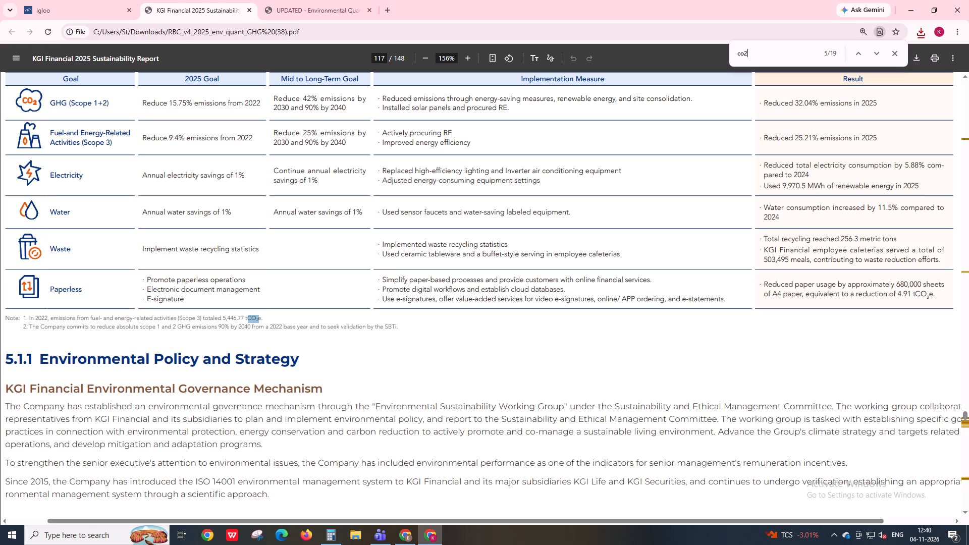
{"action": "key", "text": "Return"}
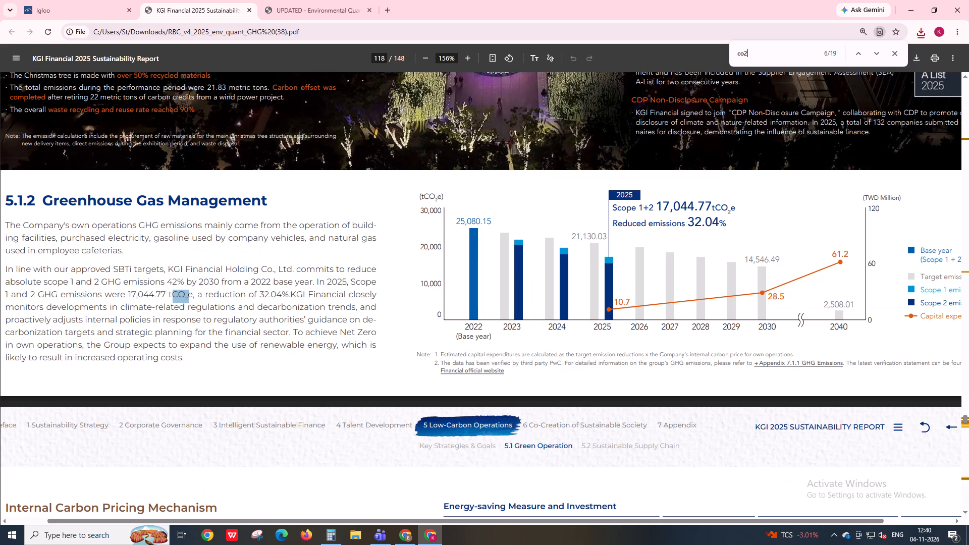
Continue through the "co2" matches in the Greenhouse Gas Management chart, the energy-saving table and the waste reduction measures.
{"action": "left_click", "coordinate": [102, 2]}
{"action": "left_click", "coordinate": [169, 0]}
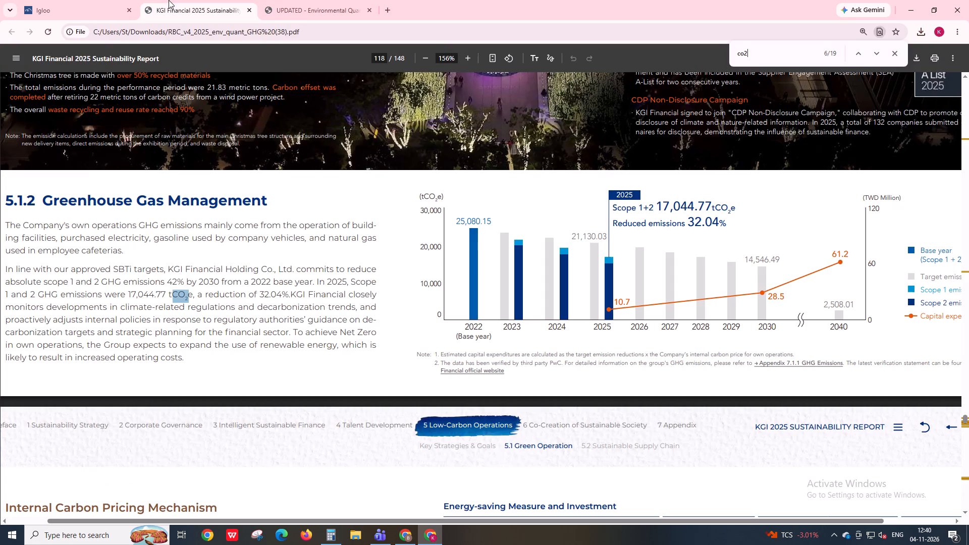
{"action": "left_click", "coordinate": [766, 65]}
{"action": "left_click", "coordinate": [762, 52]}
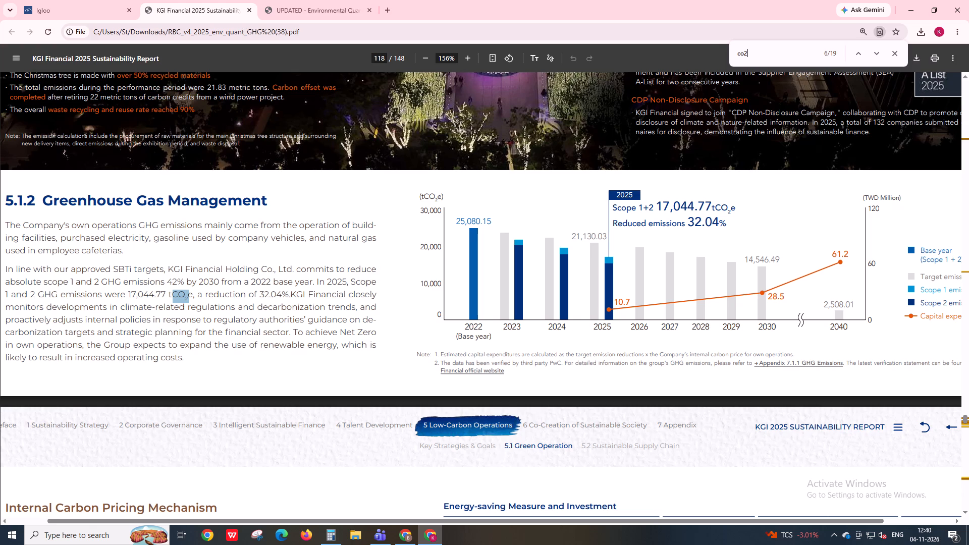
{"action": "key", "text": "Return"}
{"action": "key", "text": "Return"}
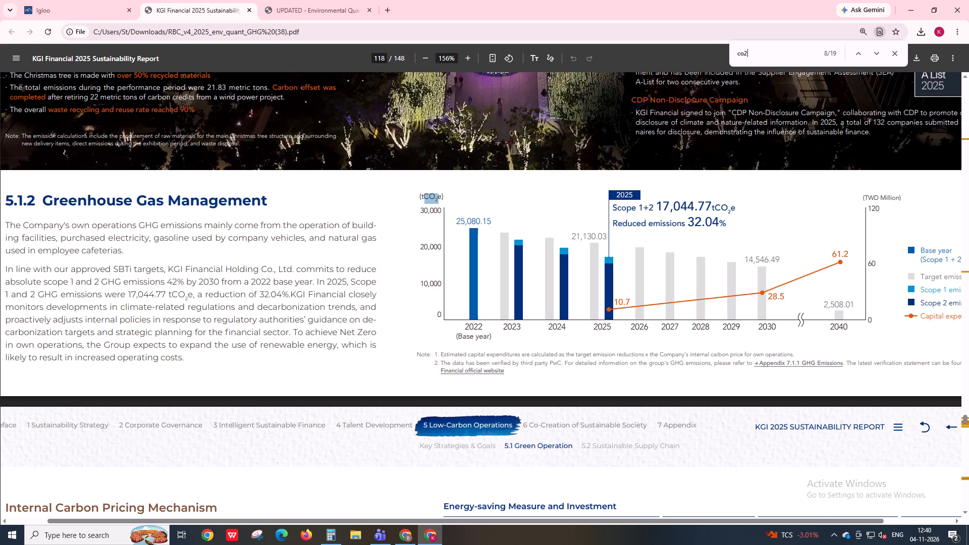
{"action": "key", "text": "Return"}
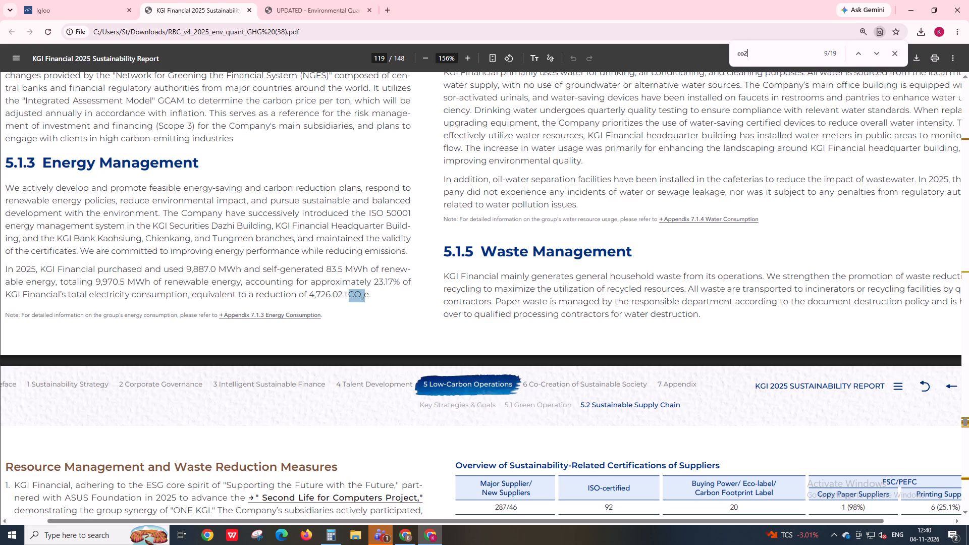
{"action": "key", "text": "Return"}
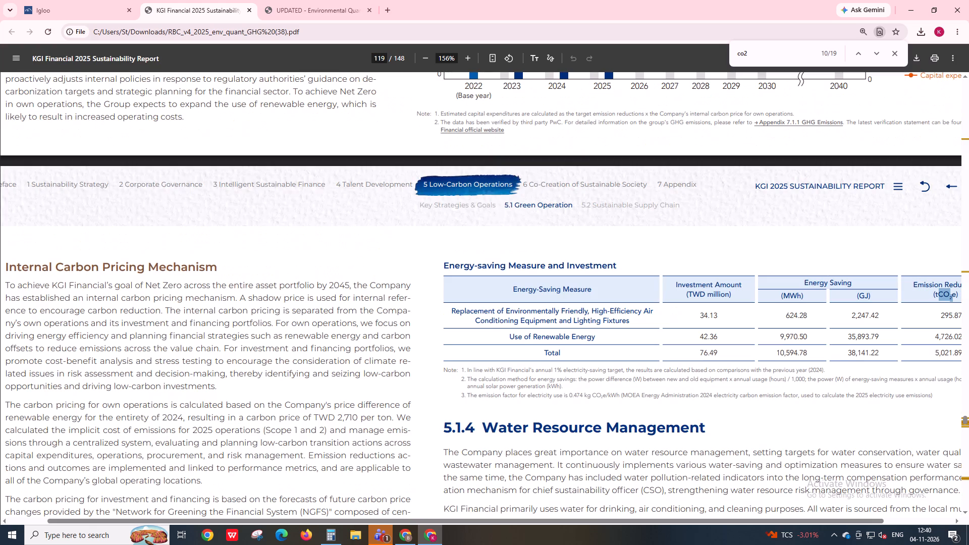
{"action": "key", "text": "Return"}
{"action": "key", "text": "Return"}
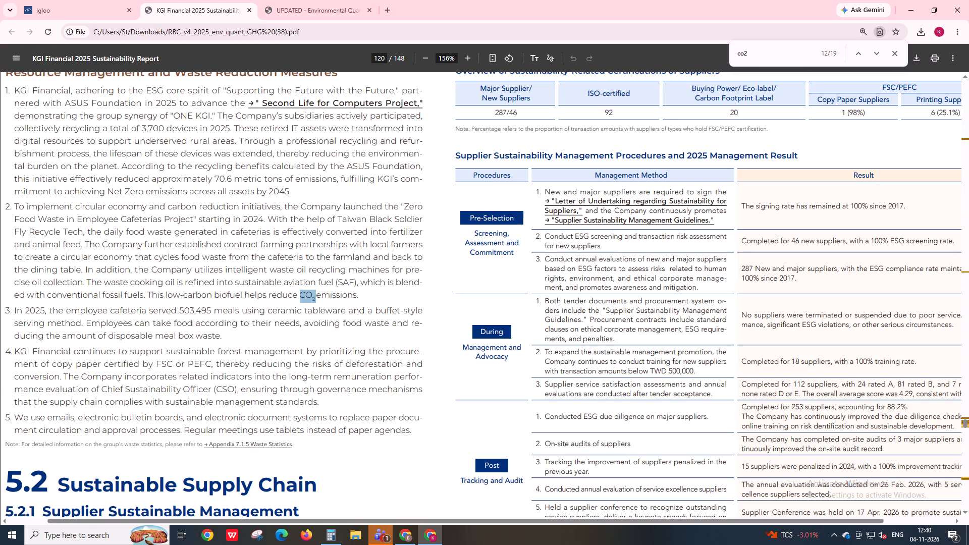
Examine the "co2" matches in appendix 7.1, covering the 7.1.1 GHG Emissions table, its notes and the 7.1.2 Scope 3 table.
{"action": "key", "text": "Return"}
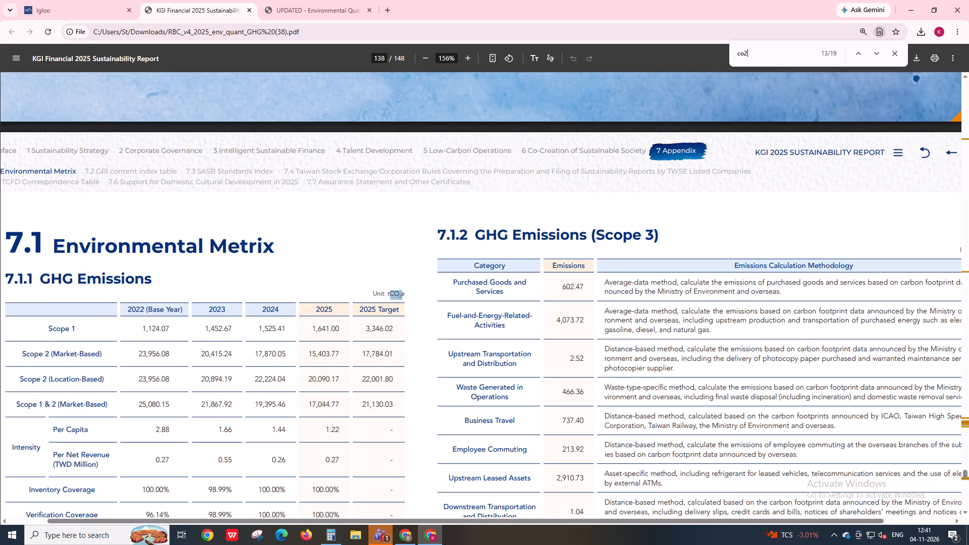
{"action": "scroll", "coordinate": [257, 328], "scroll_direction": "down", "scroll_amount": 3}
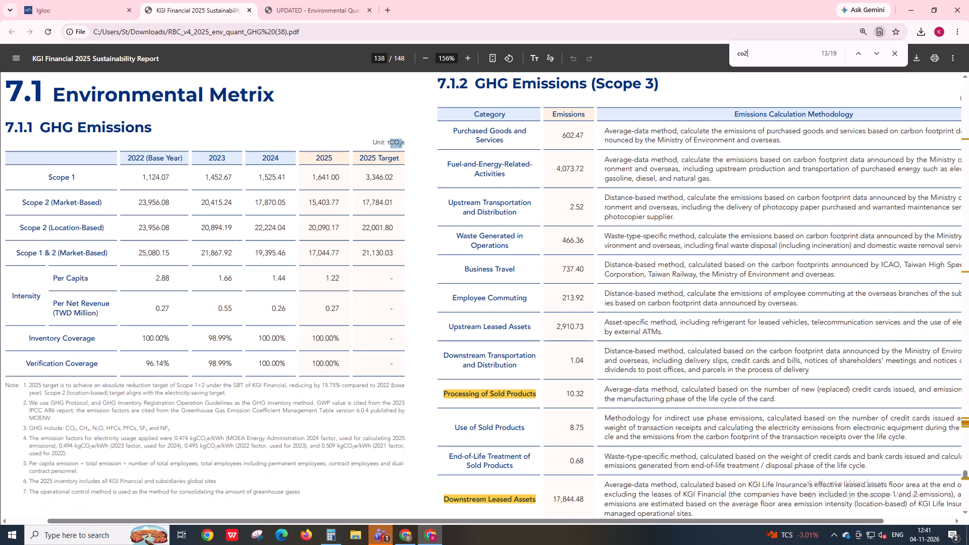
{"action": "left_click", "coordinate": [766, 51]}
{"action": "key", "text": "Return"}
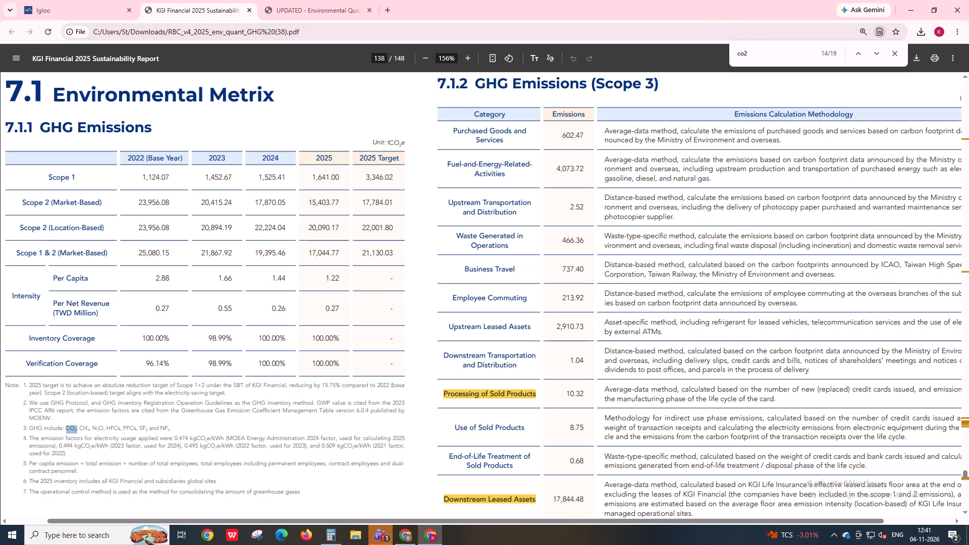
{"action": "key", "text": "Return"}
{"action": "key", "text": "Return"}
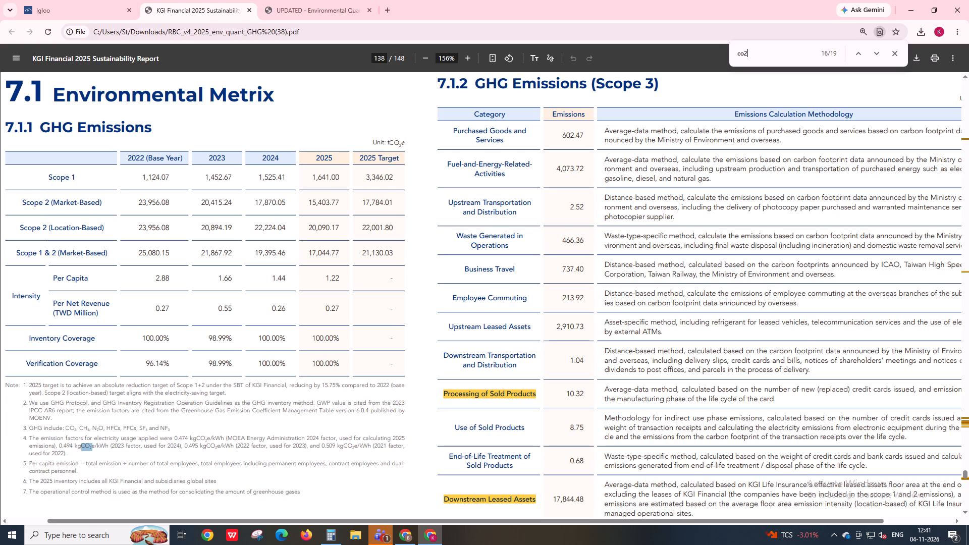
{"action": "key", "text": "Return"}
{"action": "key", "text": "Return"}
{"action": "key", "text": "Return"}
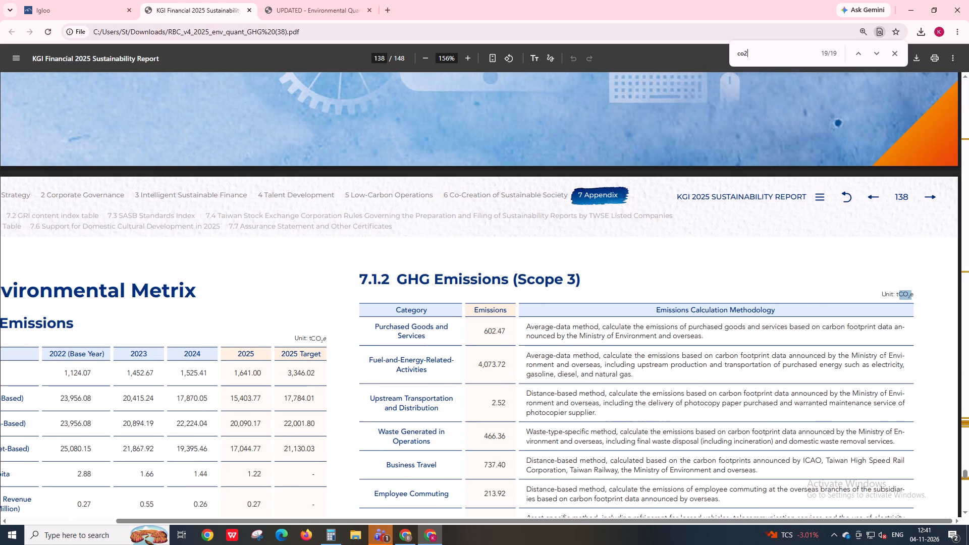
Go through the "co2" matches again from page 20 to page 119, checking the emissions units and notes.
{"action": "key", "text": "Return"}
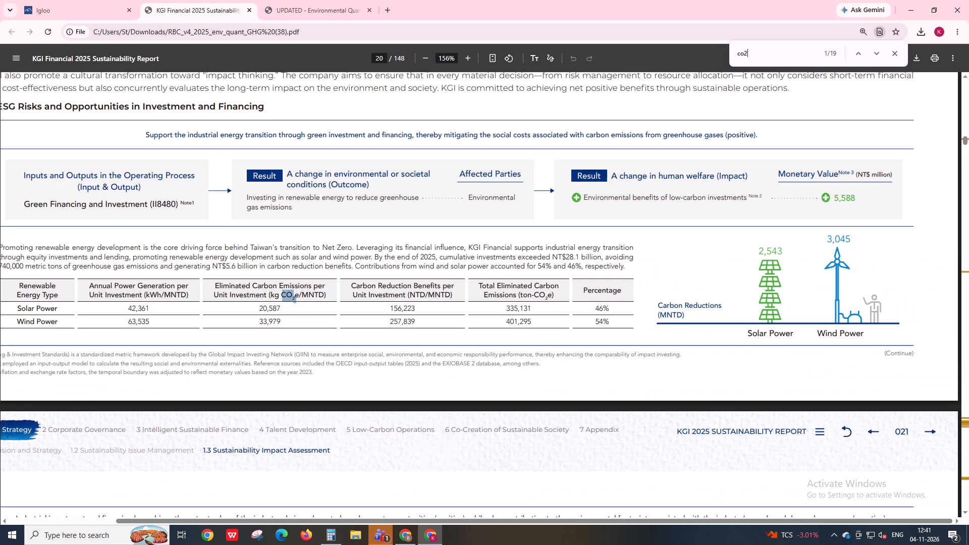
{"action": "key", "text": "Return"}
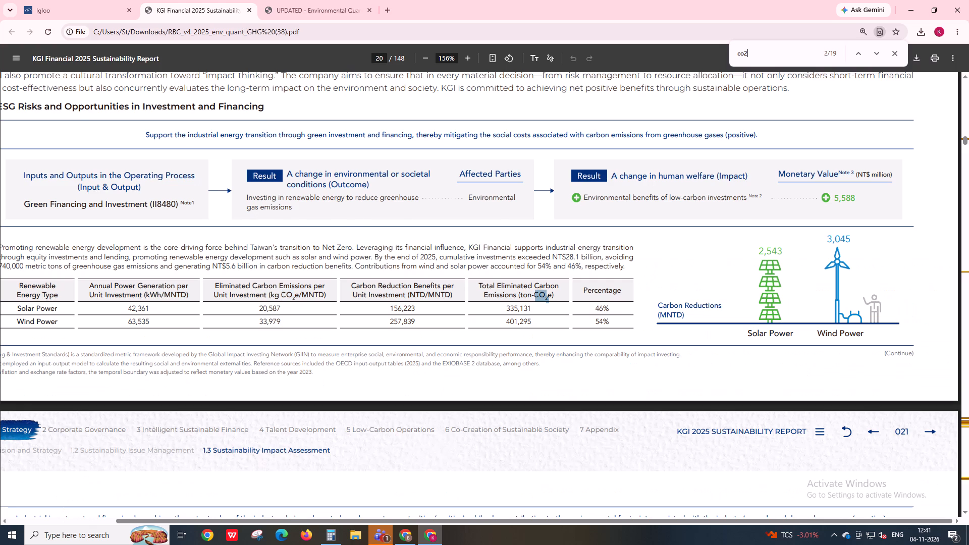
{"action": "key", "text": "Return"}
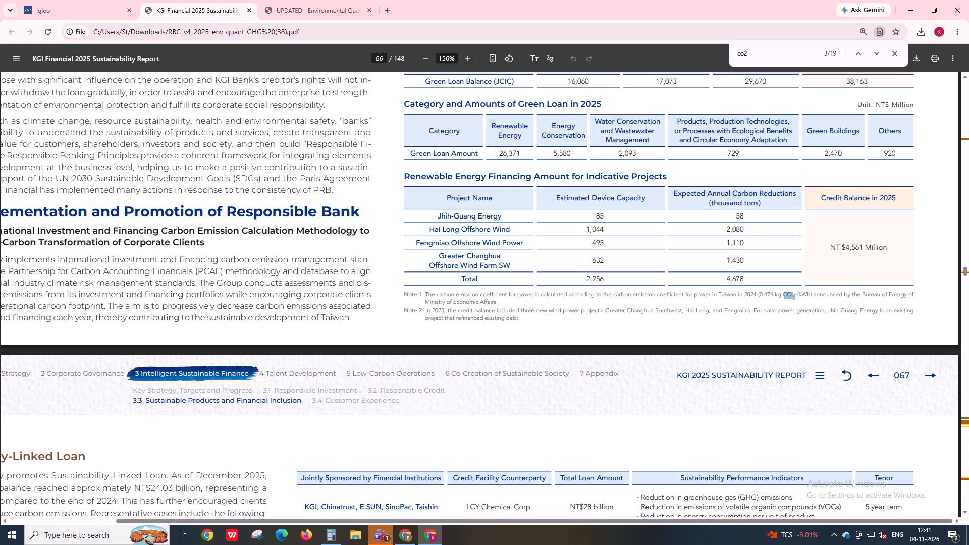
{"action": "key", "text": "Return"}
{"action": "key", "text": "Return"}
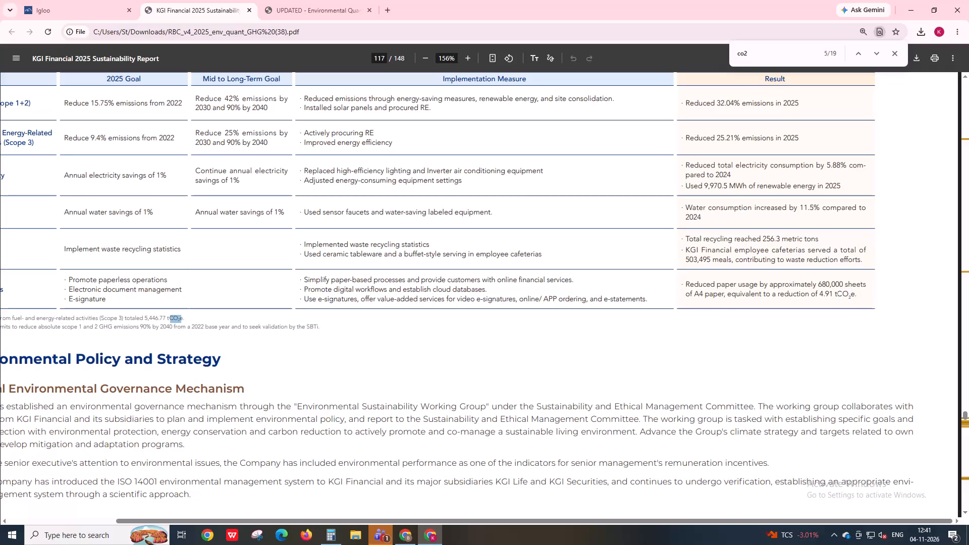
{"action": "scroll", "coordinate": [116, 268], "scroll_direction": "down", "scroll_amount": 1, "text": "ctrl"}
{"action": "scroll", "coordinate": [144, 302], "scroll_direction": "up", "scroll_amount": 2, "text": "ctrl"}
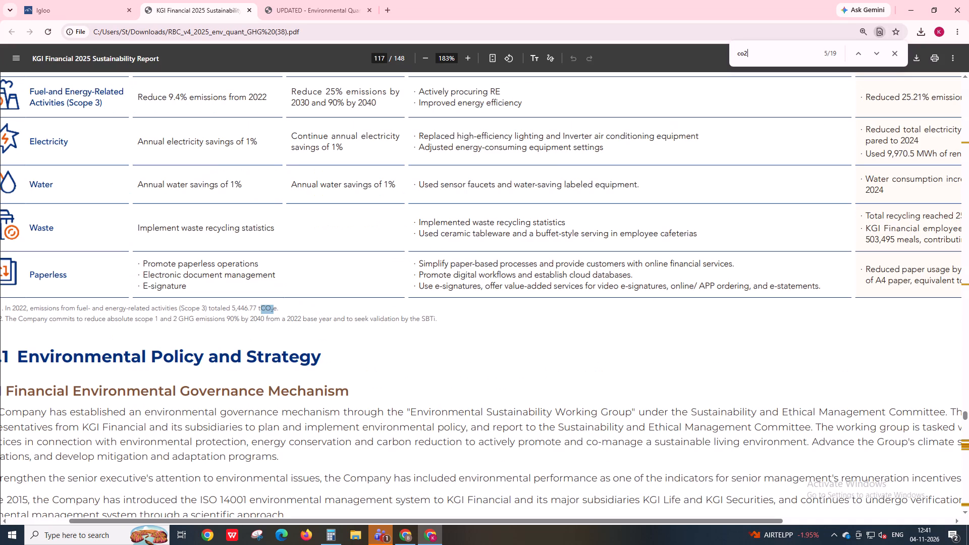
{"action": "key", "text": "Return"}
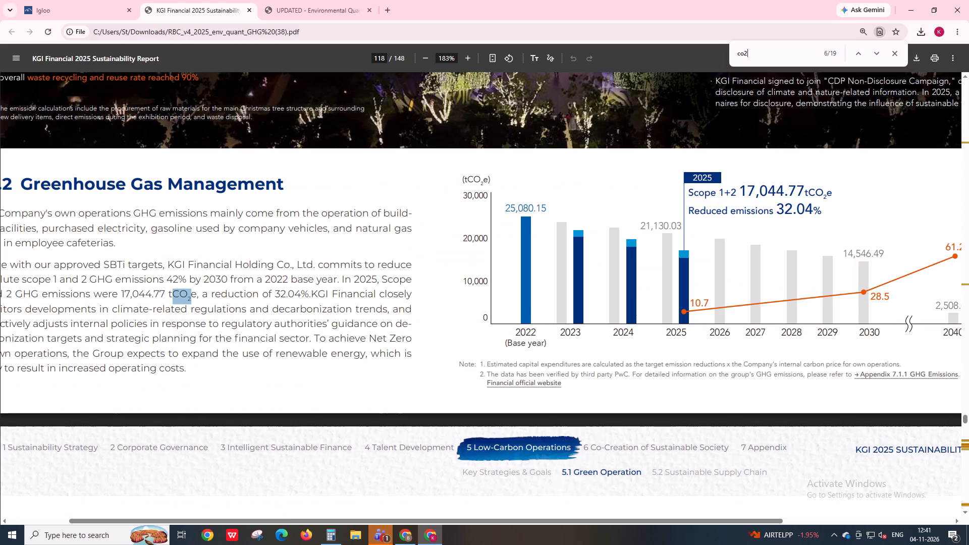
{"action": "key", "text": "Return"}
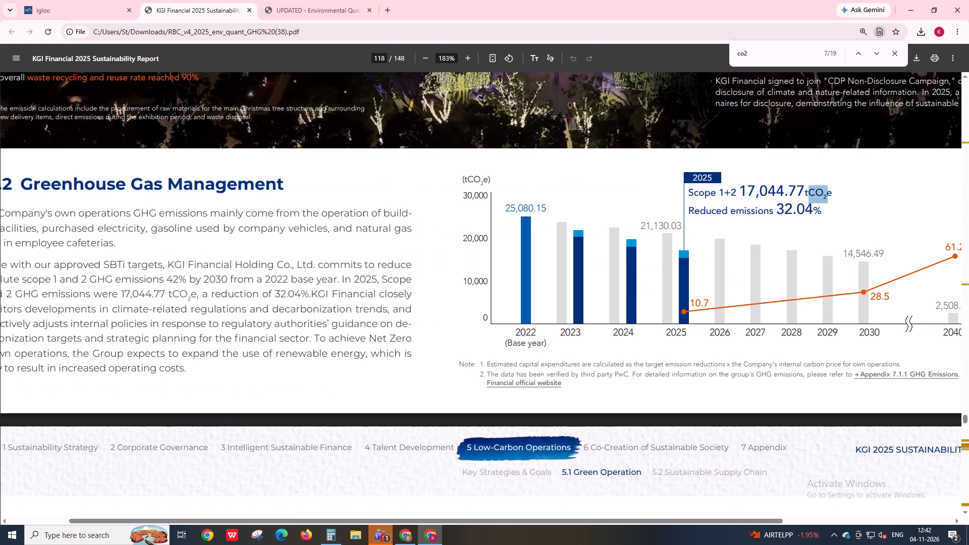
{"action": "key", "text": "Return"}
{"action": "key", "text": "Return"}
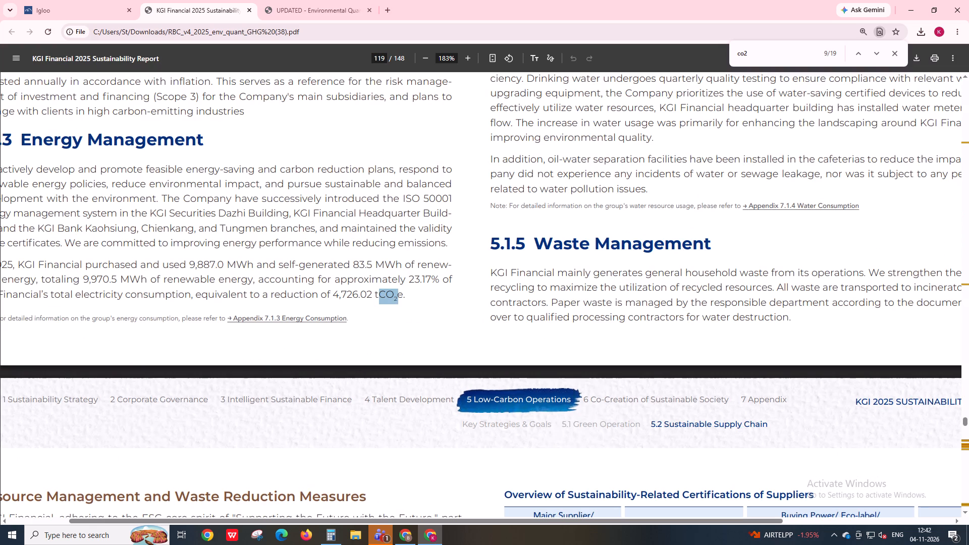
{"action": "scroll", "coordinate": [492, 207], "scroll_direction": "down", "scroll_amount": 1, "text": "ctrl"}
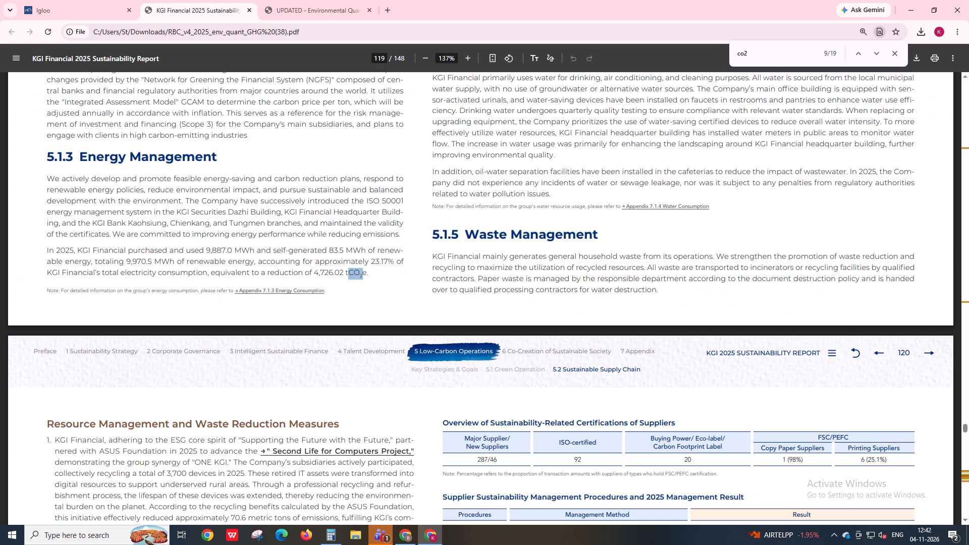
{"action": "key", "text": "Return"}
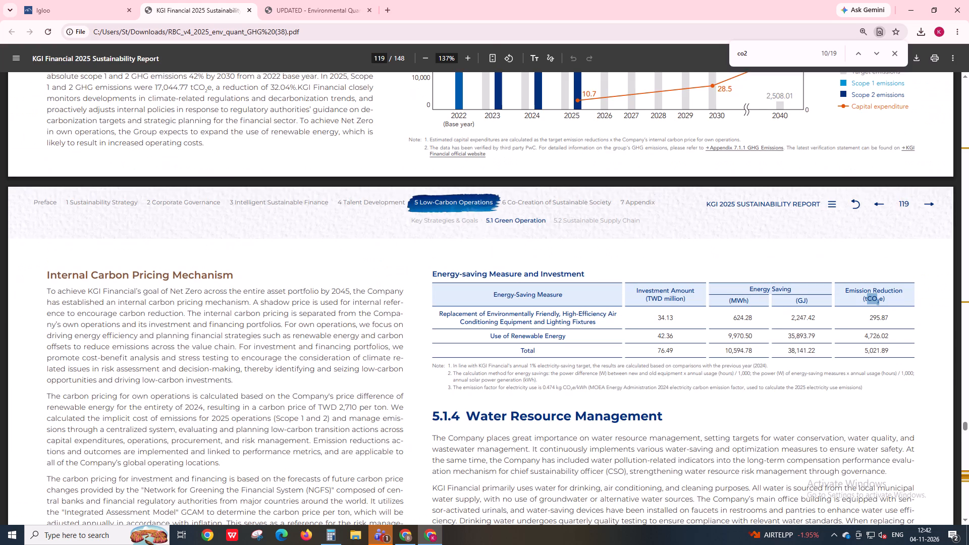
{"action": "key", "text": "Return"}
Return to appendix 7.1 on page 138 and review the full GHG Emissions and Scope 3 category tables with their notes.
{"action": "key", "text": "Return"}
{"action": "key", "text": "Return"}
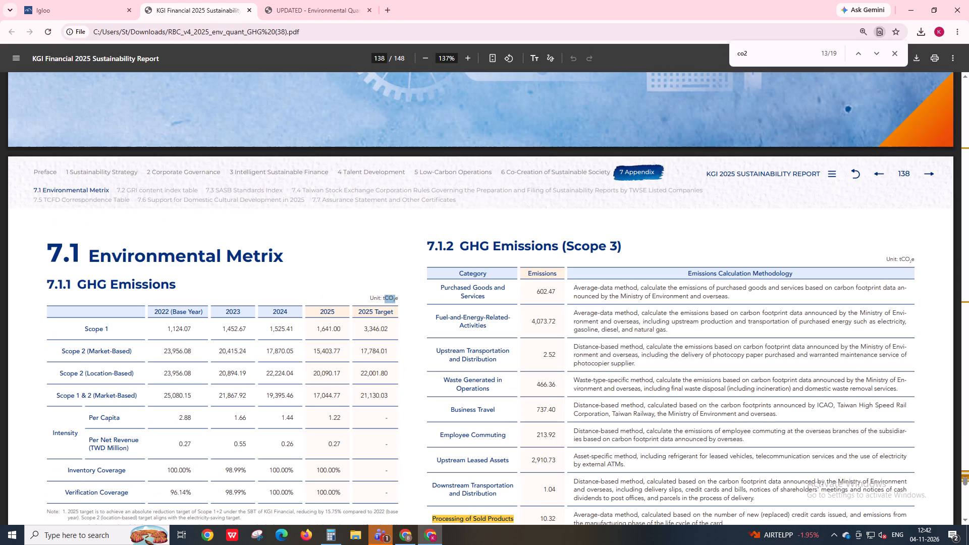
{"action": "scroll", "coordinate": [284, 314], "scroll_direction": "down", "scroll_amount": 1}
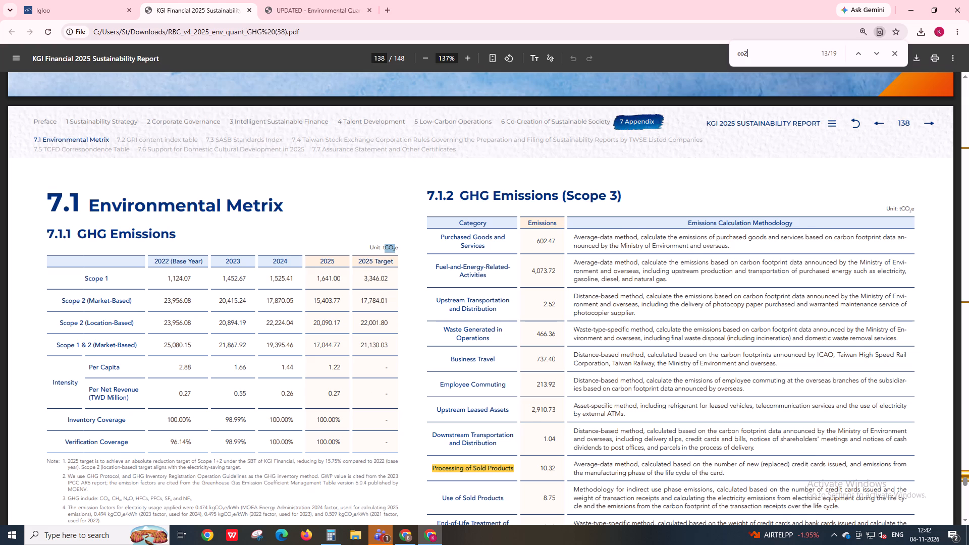
{"action": "scroll", "coordinate": [674, 366], "scroll_direction": "down", "scroll_amount": 2}
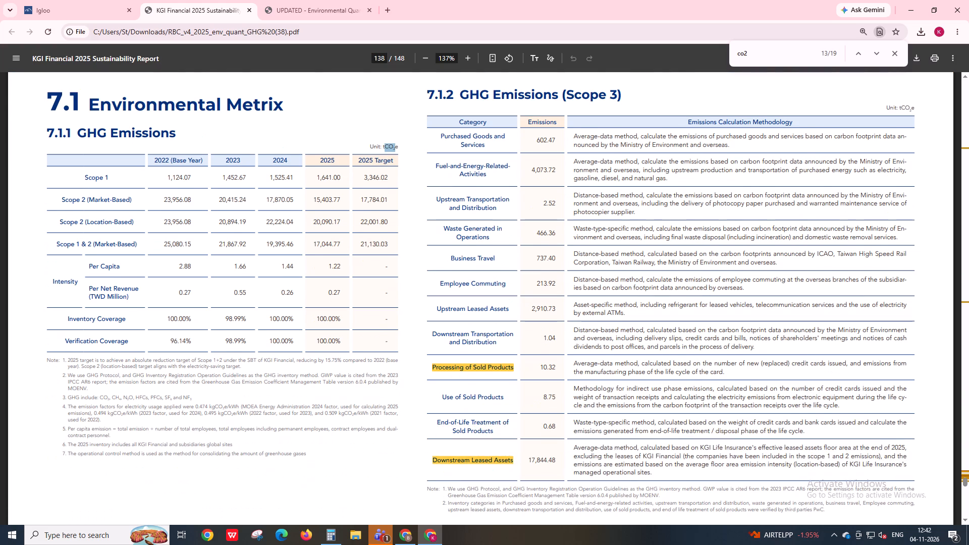
Examine the 7.1.2 GHG Emissions (Scope 3) table on page 138 up close, including both notes beneath it.
{"action": "scroll", "coordinate": [835, 363], "scroll_direction": "up", "scroll_amount": 1, "text": "ctrl"}
{"action": "scroll", "coordinate": [807, 391], "scroll_direction": "up", "scroll_amount": 4}
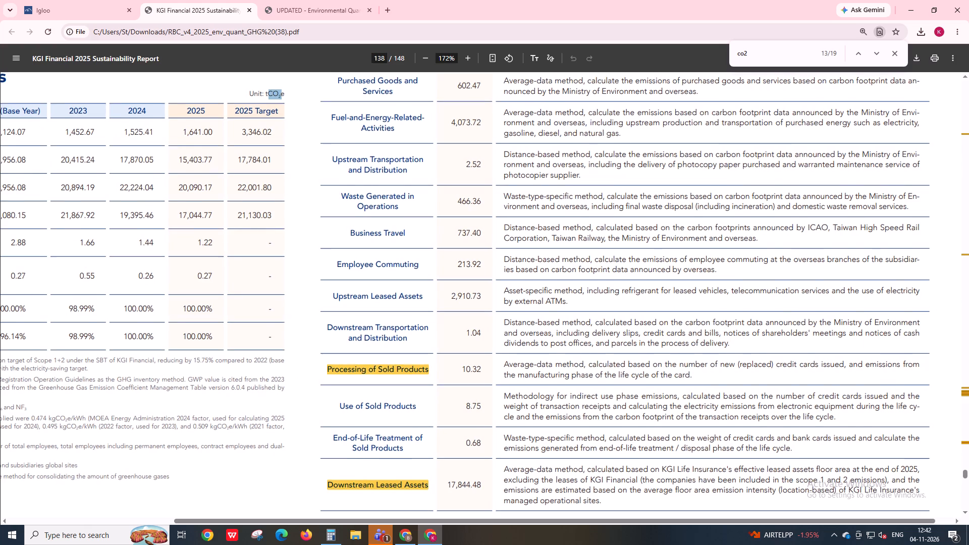
{"action": "scroll", "coordinate": [631, 364], "scroll_direction": "down", "scroll_amount": 2}
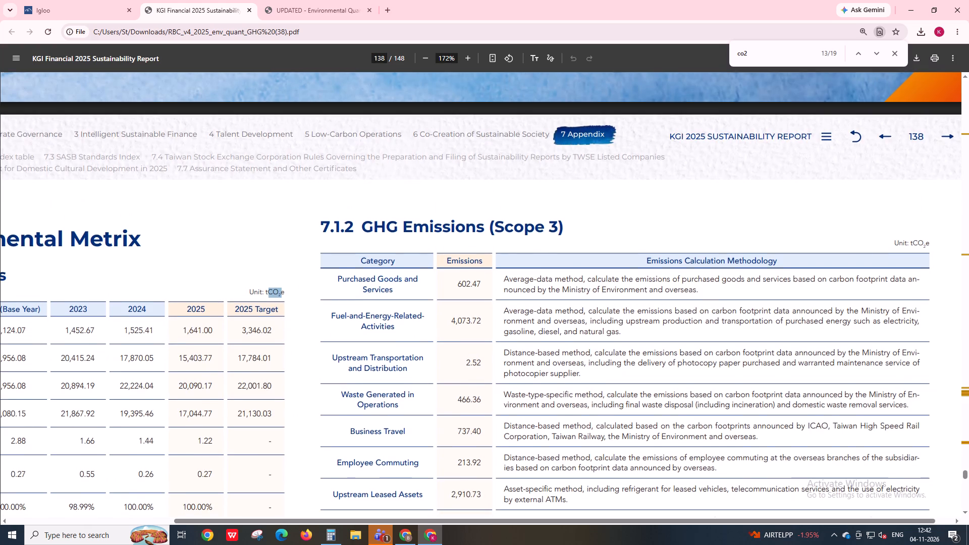
{"action": "scroll", "coordinate": [487, 431], "scroll_direction": "down", "scroll_amount": 2}
{"action": "scroll", "coordinate": [383, 430], "scroll_direction": "down", "scroll_amount": 2}
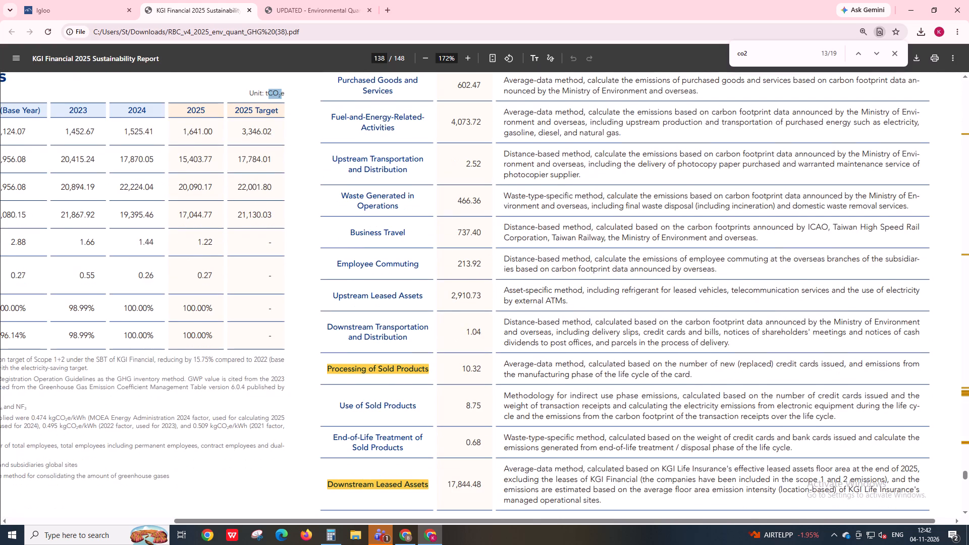
{"action": "left_click_drag", "start_coordinate": [350, 431], "coordinate": [534, 431]}
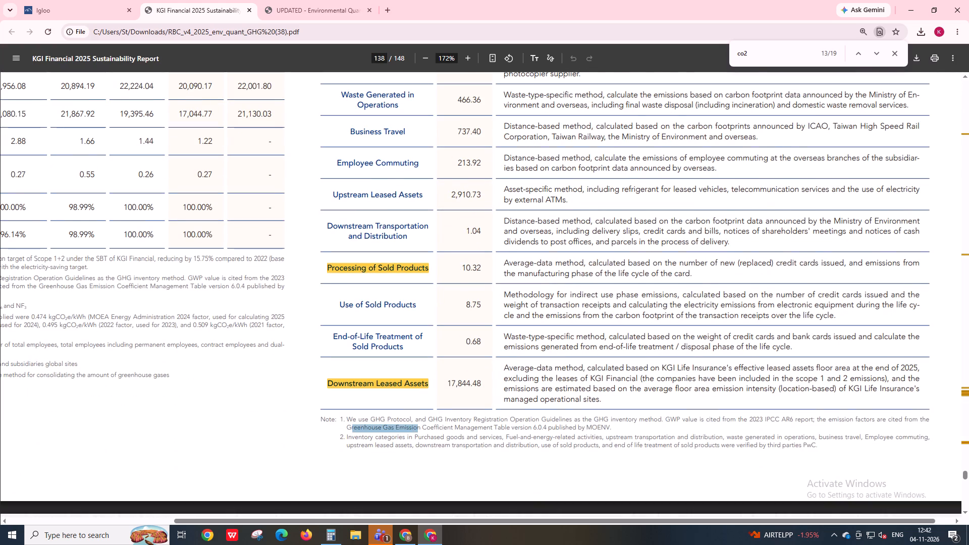
{"action": "left_click_drag", "start_coordinate": [534, 431], "coordinate": [554, 428]}
{"action": "left_click", "coordinate": [555, 428]}
{"action": "left_click_drag", "start_coordinate": [420, 445], "coordinate": [597, 455]}
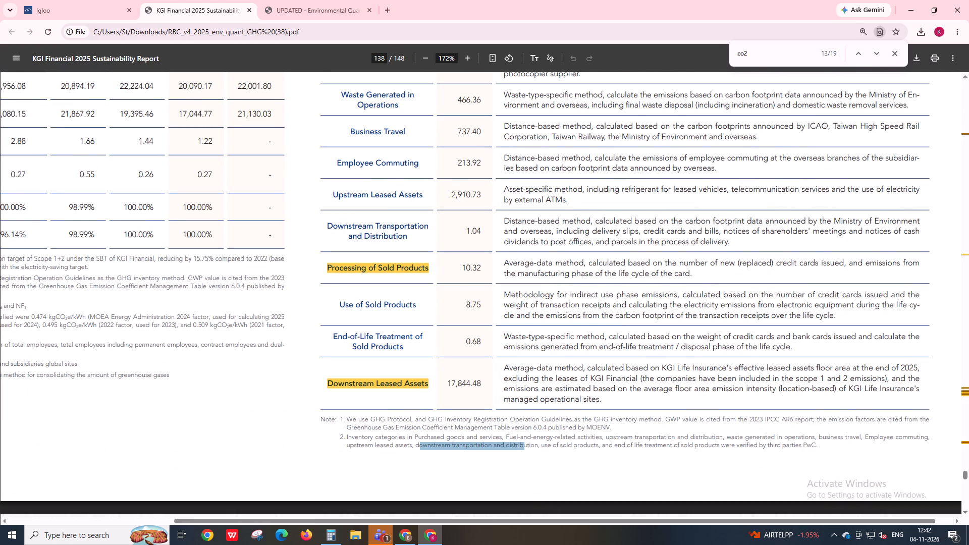
{"action": "left_click_drag", "start_coordinate": [597, 455], "coordinate": [623, 455]}
{"action": "left_click_drag", "start_coordinate": [364, 439], "coordinate": [565, 439]}
{"action": "left_click", "coordinate": [568, 439]}
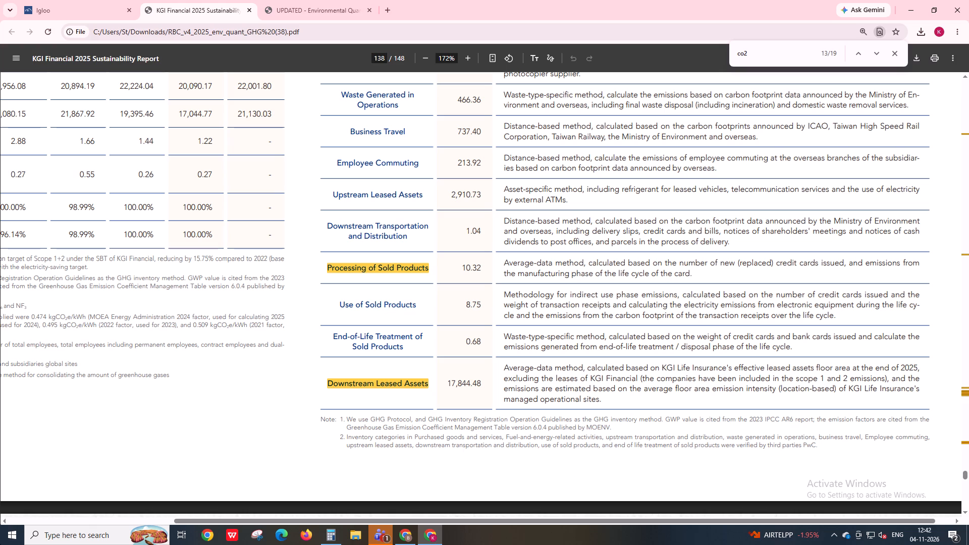
{"action": "scroll", "coordinate": [422, 408], "scroll_direction": "up", "scroll_amount": 2}
Switch to the Igloo task and bring up the Scope 3 table on page 138 of its report viewer.
{"action": "left_click", "coordinate": [72, 0]}
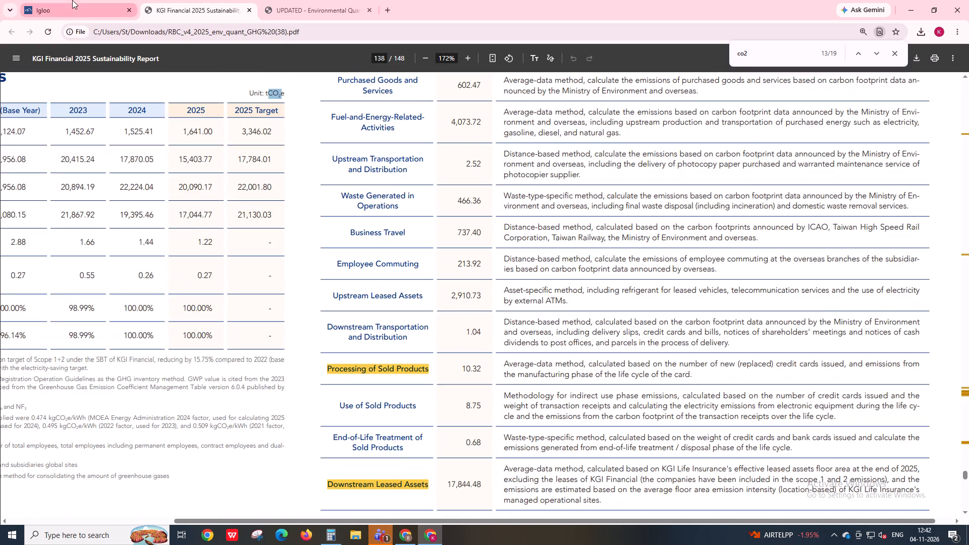
{"action": "left_click", "coordinate": [233, 0]}
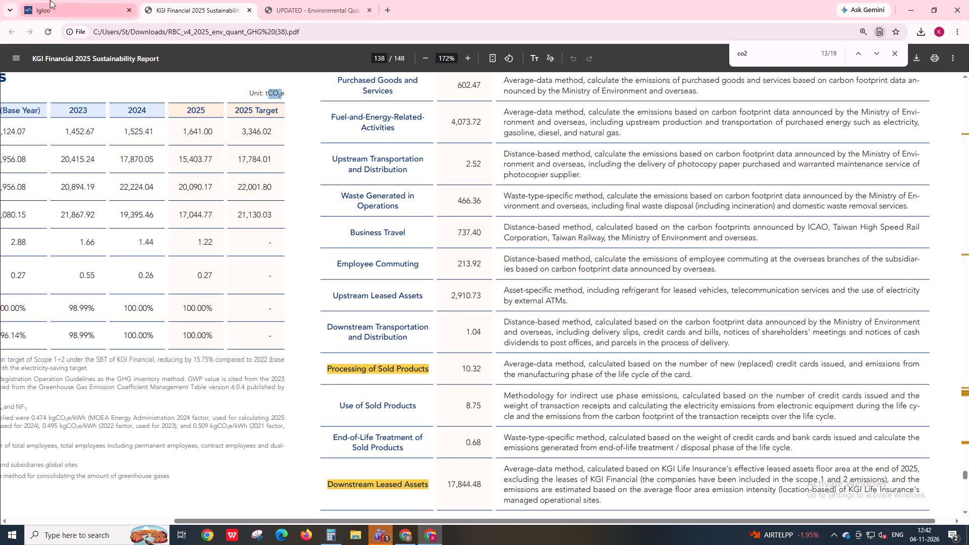
{"action": "left_click", "coordinate": [78, 0]}
{"action": "left_click", "coordinate": [237, 159]}
{"action": "type", "text": "138"}
{"action": "key", "text": "Return"}
{"action": "scroll", "coordinate": [359, 334], "scroll_direction": "up", "scroll_amount": 3, "text": "ctrl"}
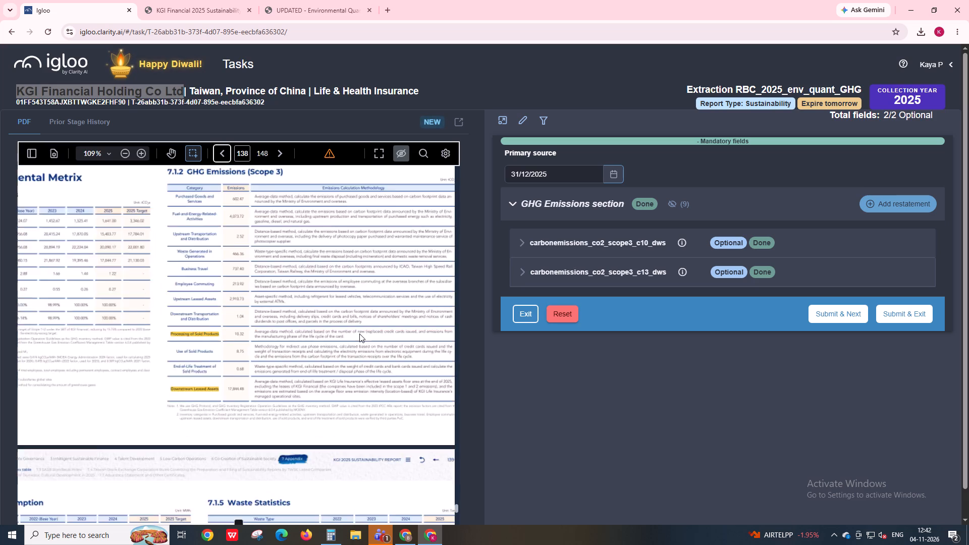
{"action": "scroll", "coordinate": [359, 332], "scroll_direction": "up", "scroll_amount": 2}
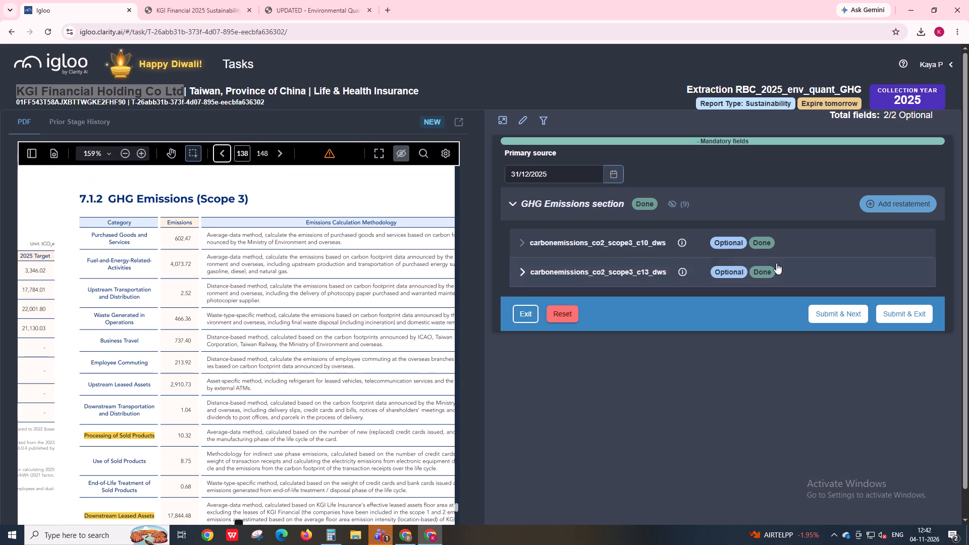
Expand the carbonemissions_co2_scope3_c10_dws field and review its recorded details against the Processing of Sold Products row.
{"action": "left_click", "coordinate": [631, 236]}
{"action": "scroll", "coordinate": [231, 386], "scroll_direction": "down", "scroll_amount": 1}
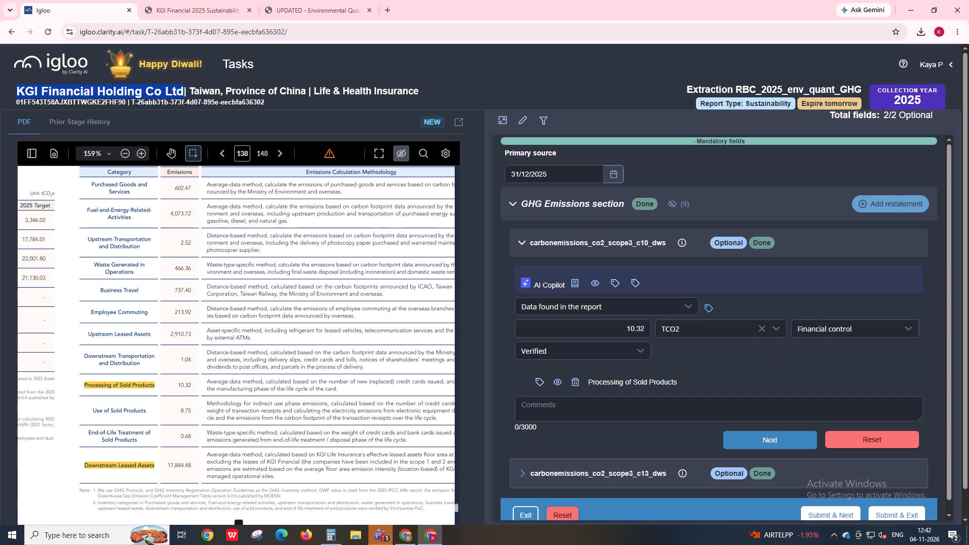
{"action": "left_click_drag", "start_coordinate": [318, 90], "coordinate": [370, 86]}
Switch back to the sustainability report PDF and search for "financial", narrowing the search to "financial c".
{"action": "left_click", "coordinate": [173, 0]}
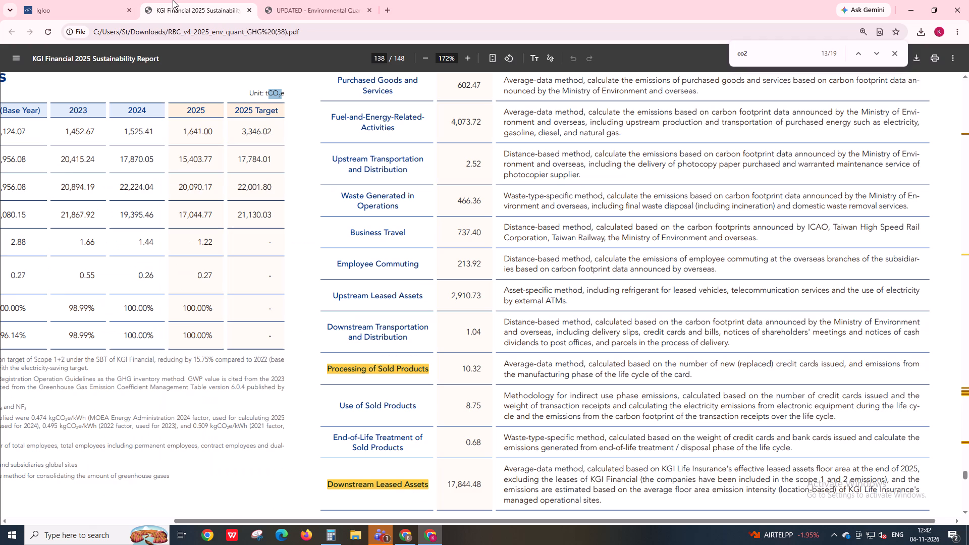
{"action": "key", "text": "ctrl+f"}
{"action": "type", "text": "fin"}
{"action": "type", "text": "cial"}
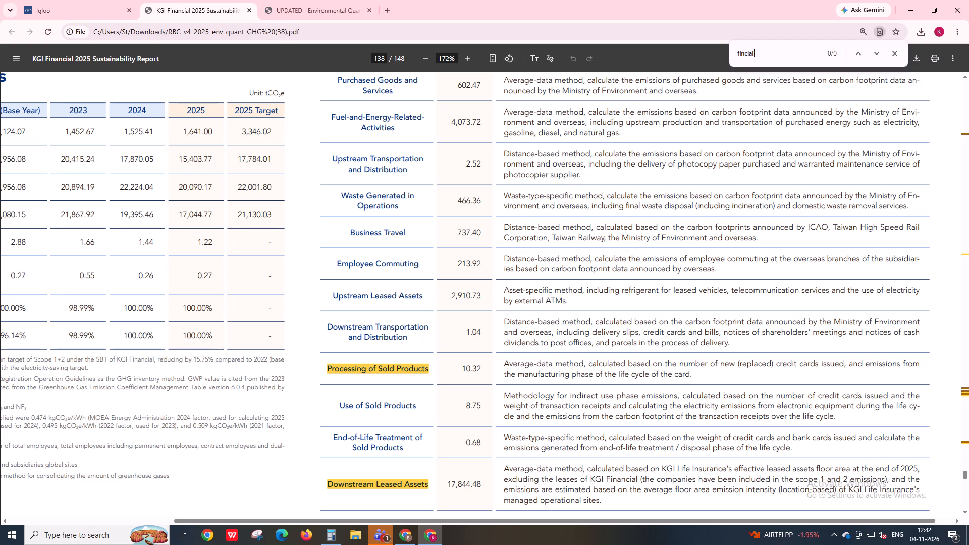
{"action": "key", "text": "space"}
{"action": "key", "text": "BackSpace"}
{"action": "key", "text": "BackSpace"}
{"action": "key", "text": "BackSpace"}
{"action": "key", "text": "BackSpace"}
{"action": "key", "text": "BackSpace"}
{"action": "type", "text": "ancua"}
{"action": "key", "text": "BackSpace"}
{"action": "key", "text": "i"}
{"action": "key", "text": "BackSpace"}
{"action": "key", "text": "BackSpace"}
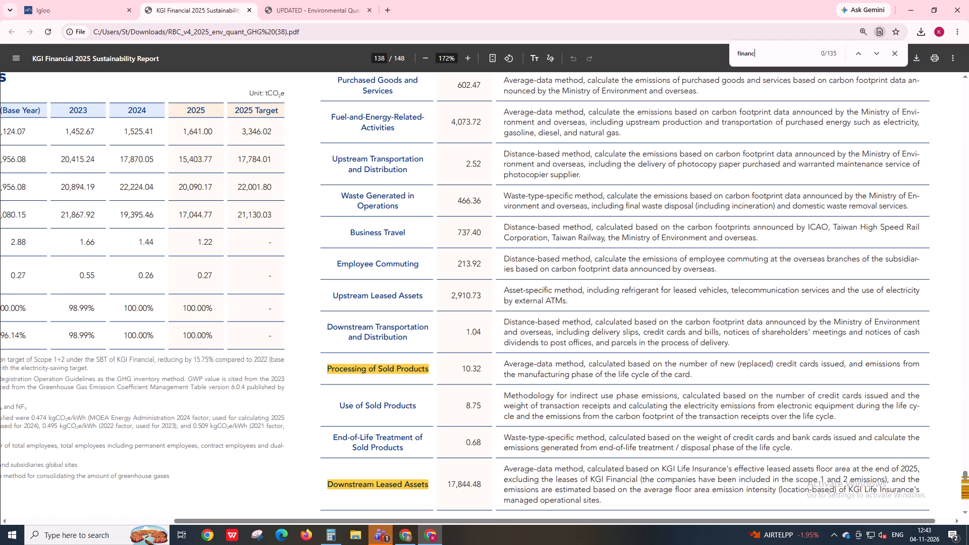
{"action": "type", "text": "ial"}
{"action": "key", "text": "Return"}
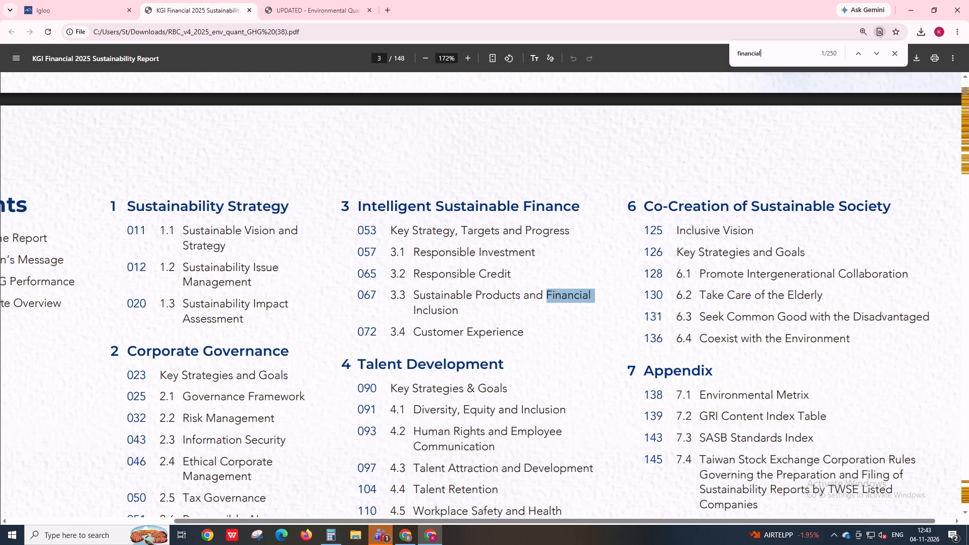
{"action": "key", "text": "space"}
{"action": "type", "text": "c"}
{"action": "key", "text": "Return"}
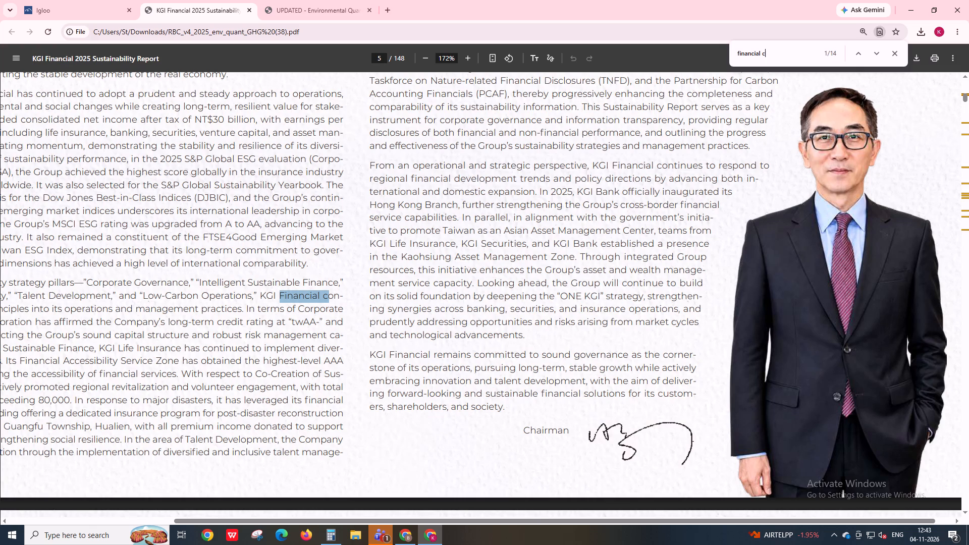
Go through the "financial c" matches from the chairman's message on page 5 through the Corporate Governance chapter.
{"action": "key", "text": "Return"}
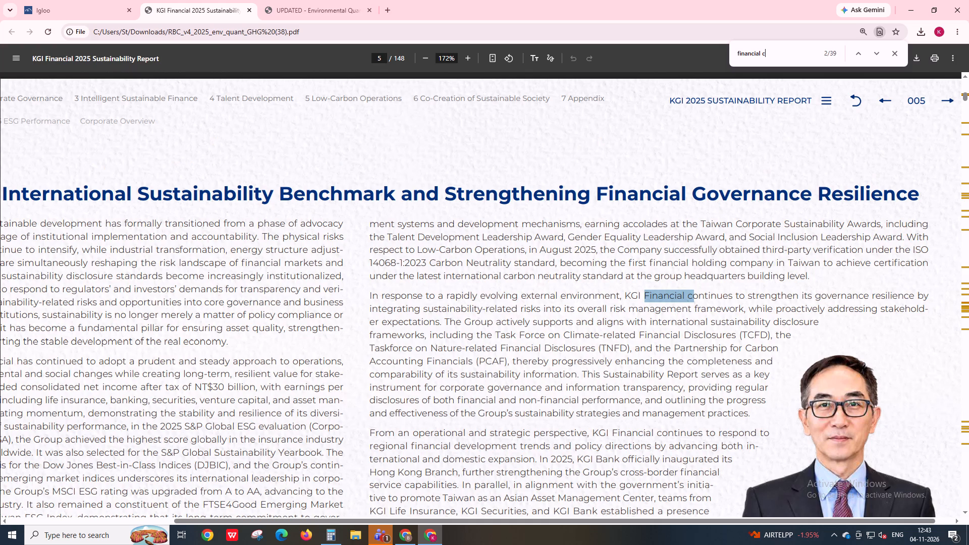
{"action": "key", "text": "Return"}
{"action": "key", "text": "Return"}
{"action": "key", "text": "Return"}
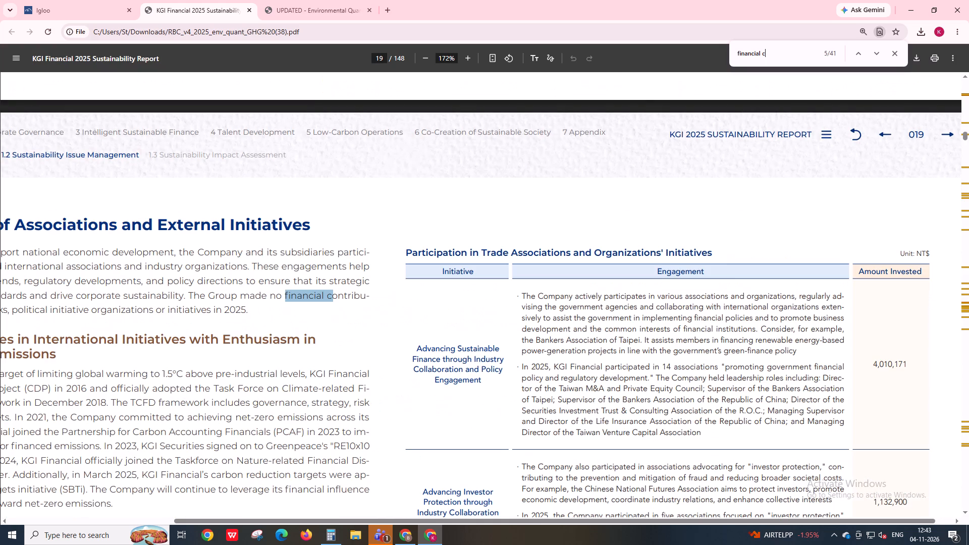
{"action": "scroll", "coordinate": [120, 177], "scroll_direction": "down", "scroll_amount": 1, "text": "ctrl"}
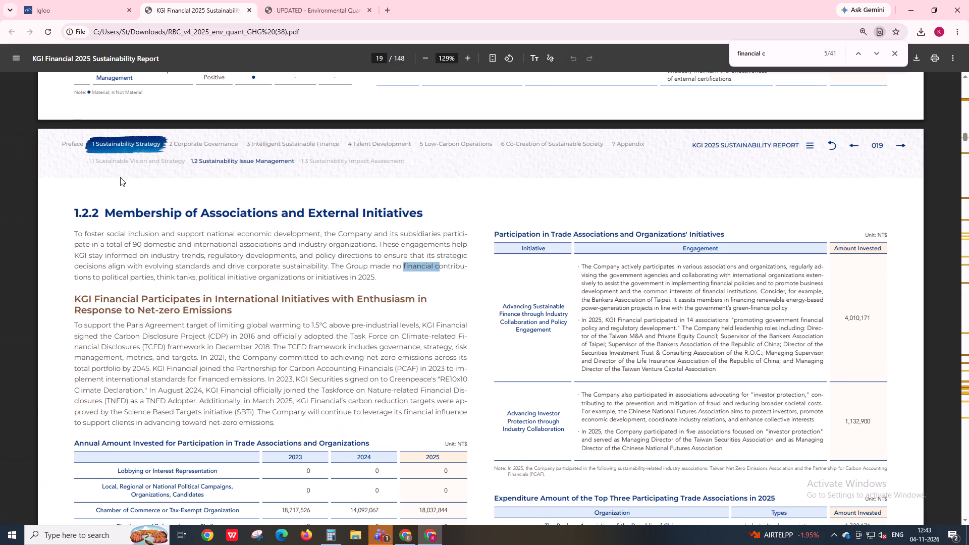
{"action": "key", "text": "Return"}
{"action": "key", "text": "Return"}
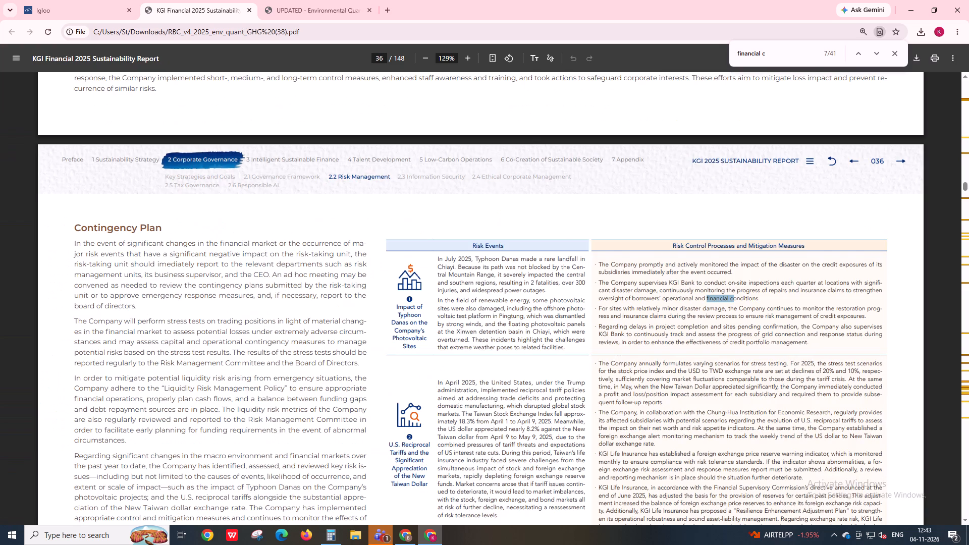
{"action": "key", "text": "Return"}
{"action": "key", "text": "Return"}
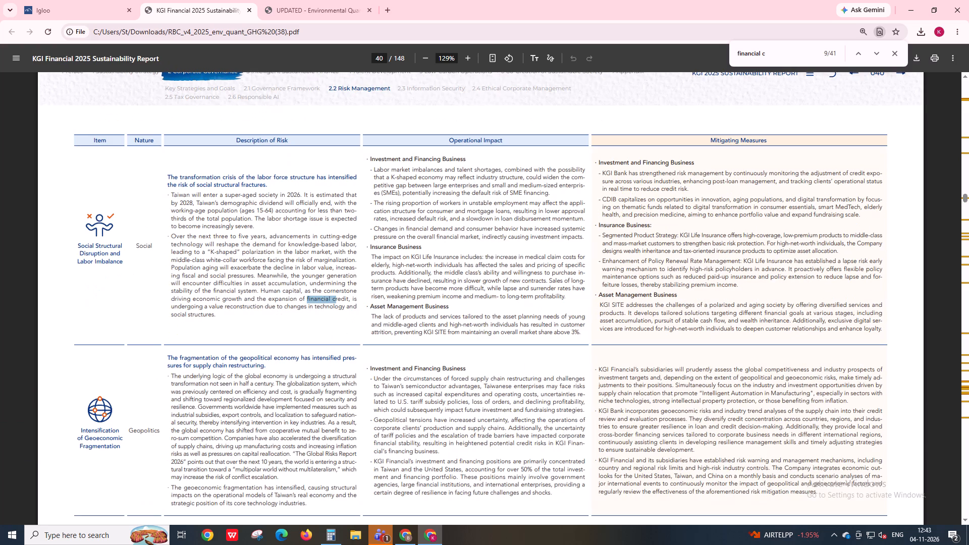
{"action": "key", "text": "Return"}
{"action": "key", "text": "Return"}
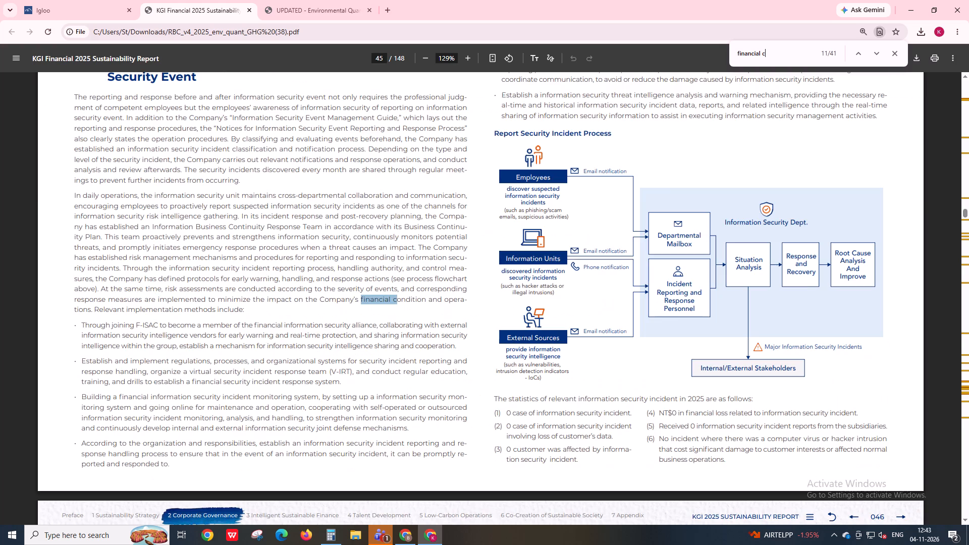
{"action": "key", "text": "Return"}
{"action": "key", "text": "Return"}
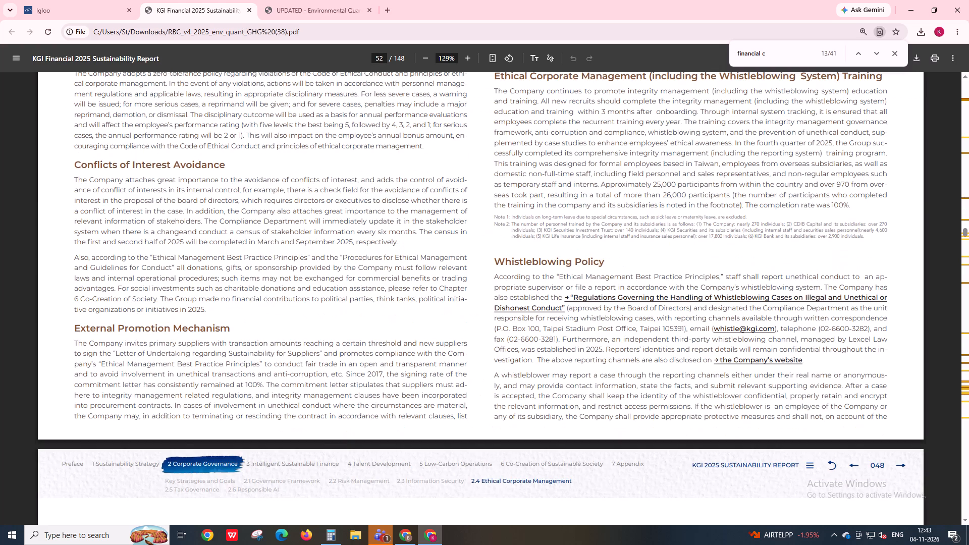
Continue through the "financial c" matches in the Intelligent Sustainable Finance chapter, from page 70 to page 82.
{"action": "key", "text": "Return"}
{"action": "key", "text": "Return"}
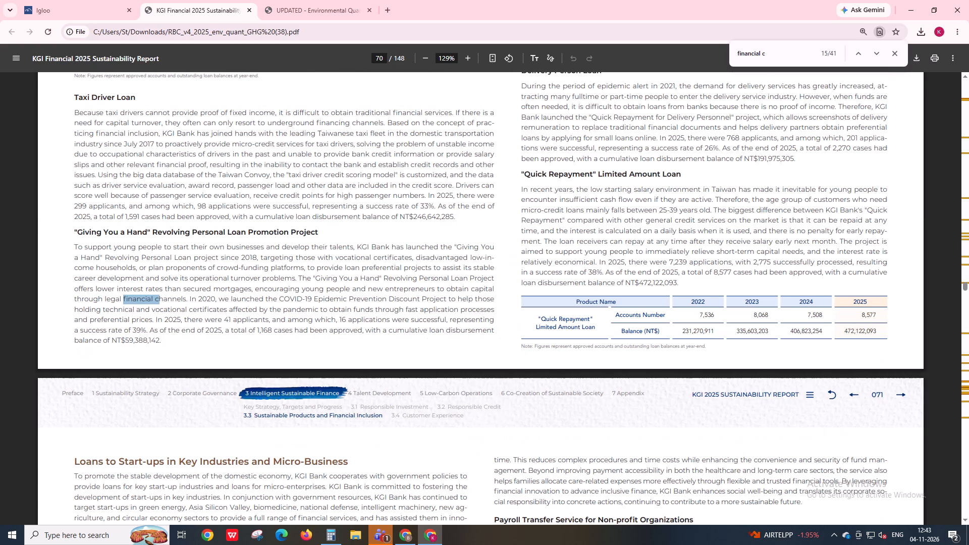
{"action": "key", "text": "Return"}
{"action": "key", "text": "Return"}
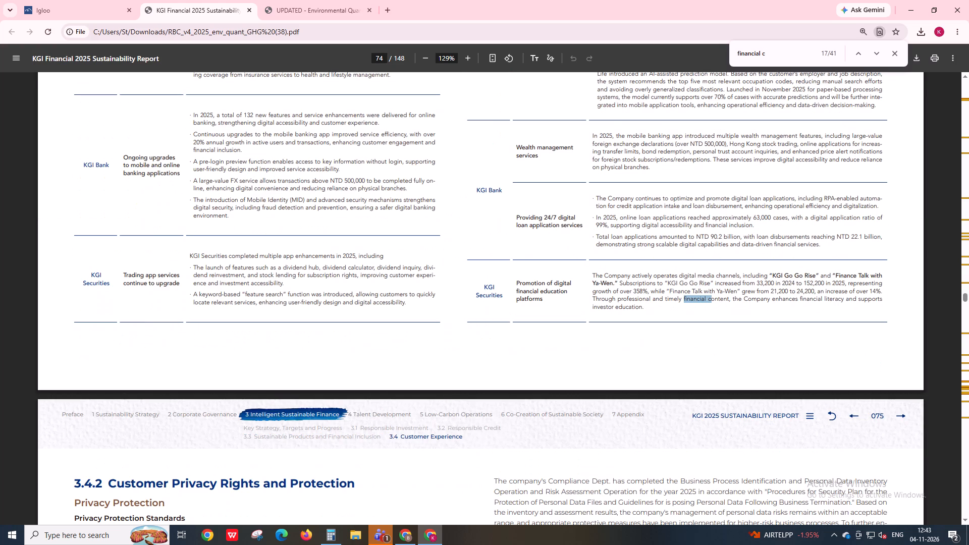
{"action": "key", "text": "Return"}
{"action": "key", "text": "Return"}
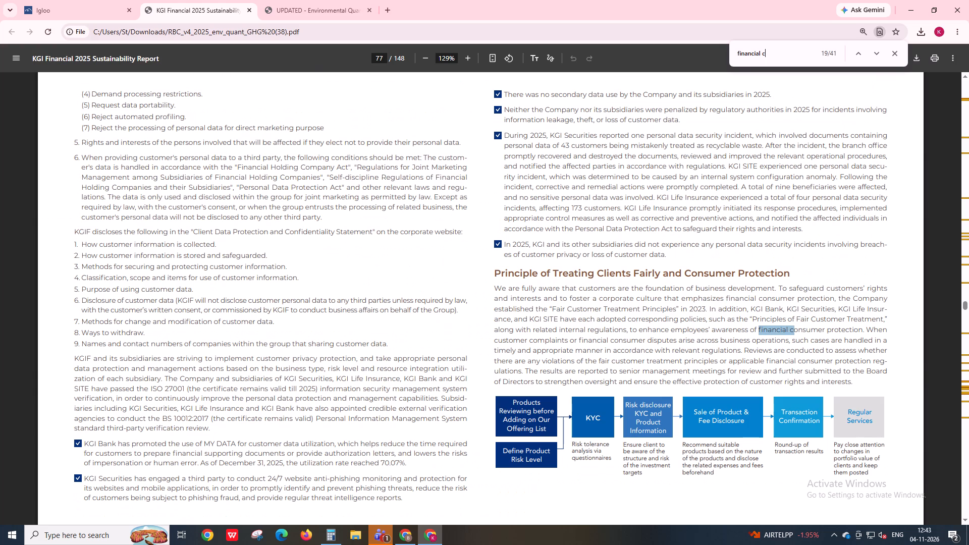
{"action": "key", "text": "Return"}
{"action": "key", "text": "Return"}
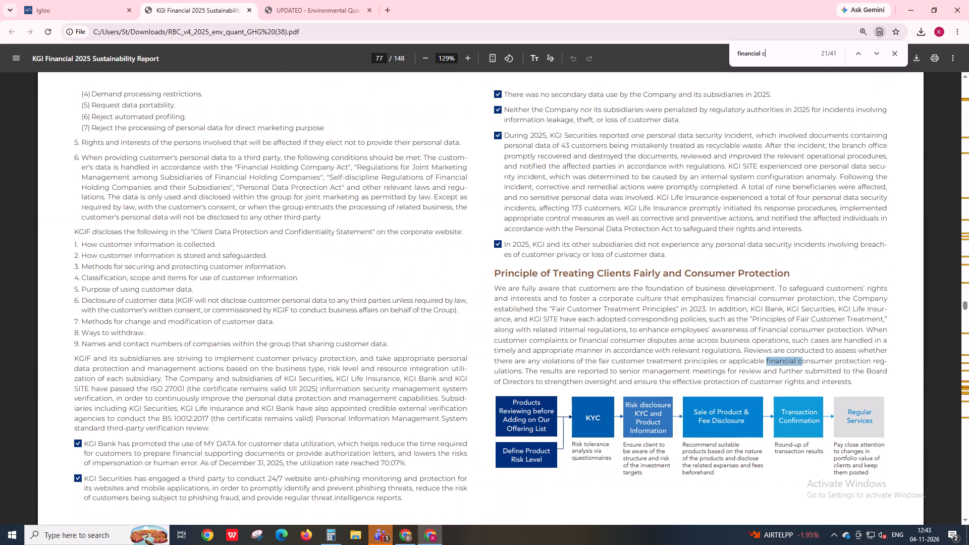
{"action": "key", "text": "Return"}
{"action": "key", "text": "Return"}
{"action": "key", "text": "Return"}
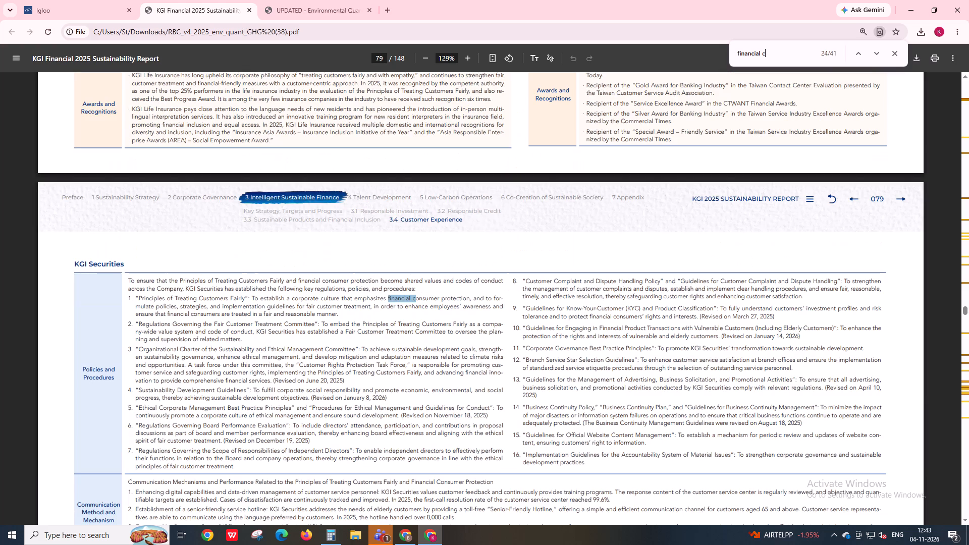
{"action": "key", "text": "Return"}
{"action": "key", "text": "Return"}
{"action": "key", "text": "Return"}
{"action": "key", "text": "Return"}
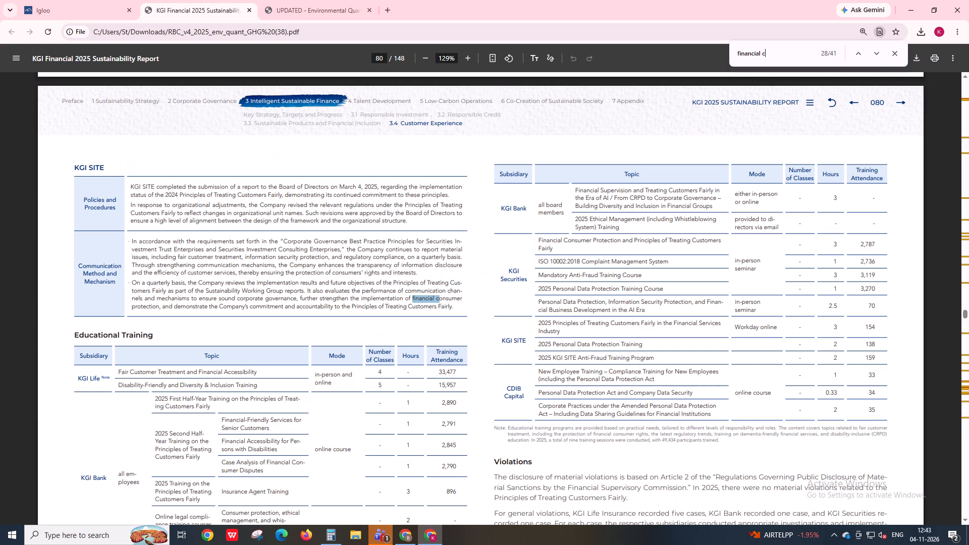
{"action": "key", "text": "Return"}
{"action": "key", "text": "Return"}
{"action": "key", "text": "Return"}
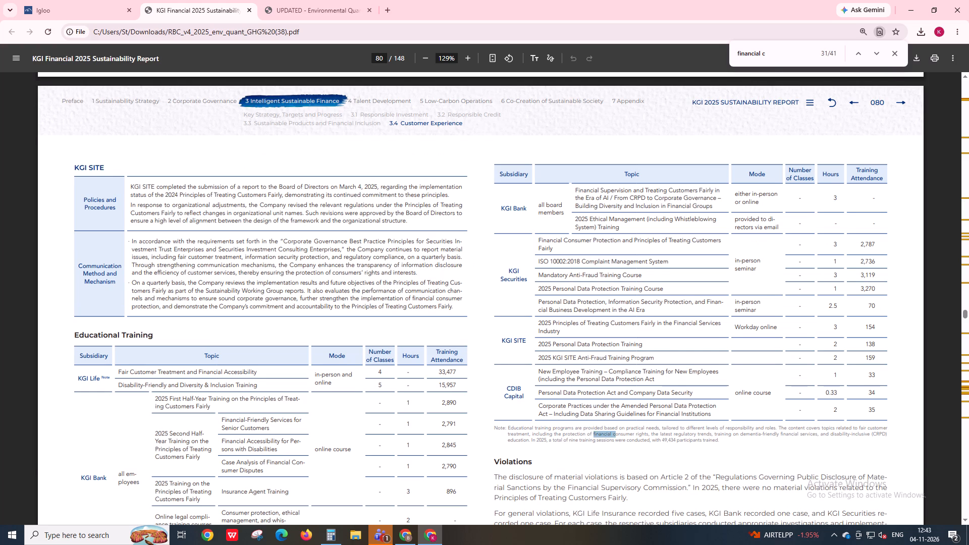
{"action": "key", "text": "Return"}
{"action": "key", "text": "Return"}
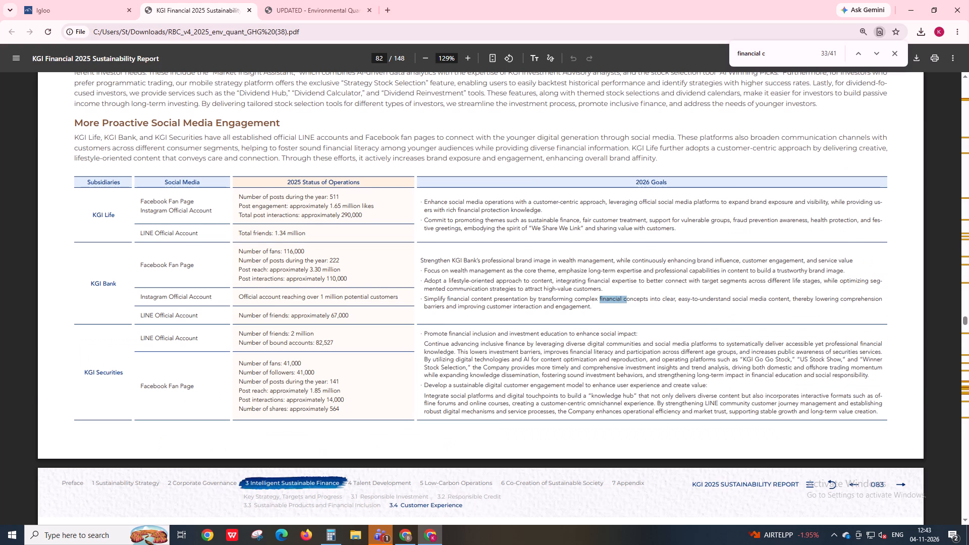
Check the remaining "financial c" matches in the Low-Carbon Operations and Co-Creation of Sustainable Society chapters, continuing round to page 5.
{"action": "key", "text": "Return"}
{"action": "key", "text": "Return"}
{"action": "key", "text": "Return"}
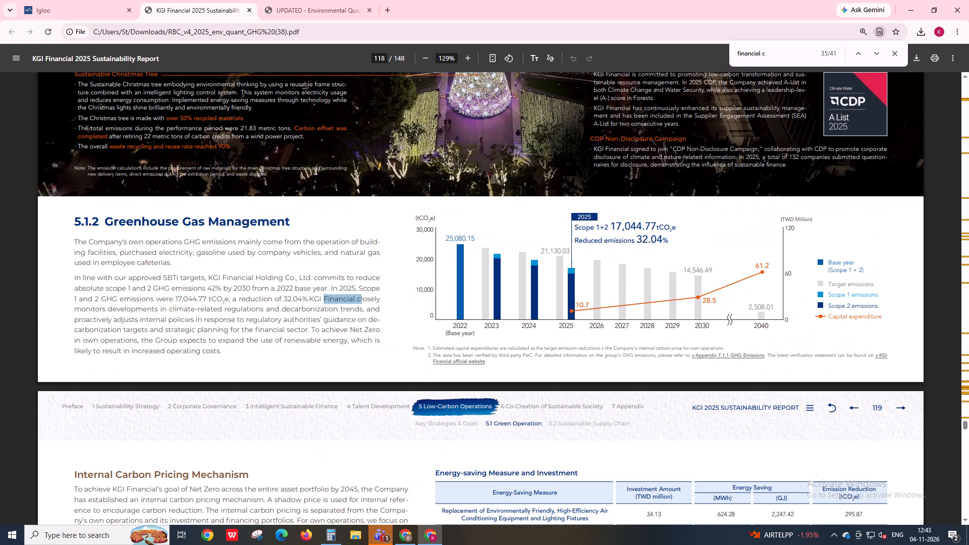
{"action": "key", "text": "Return"}
{"action": "key", "text": "Return"}
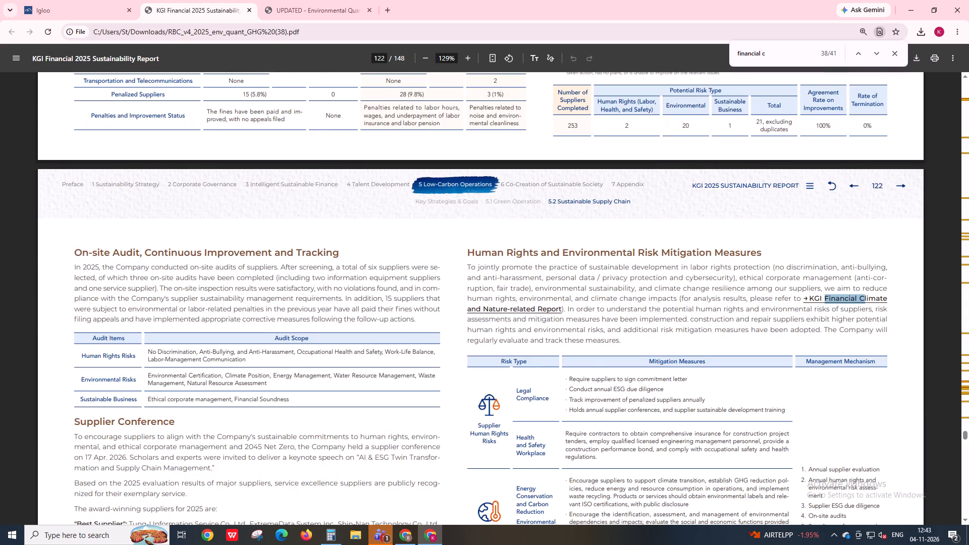
{"action": "key", "text": "Return"}
{"action": "key", "text": "Return"}
{"action": "key", "text": "Return"}
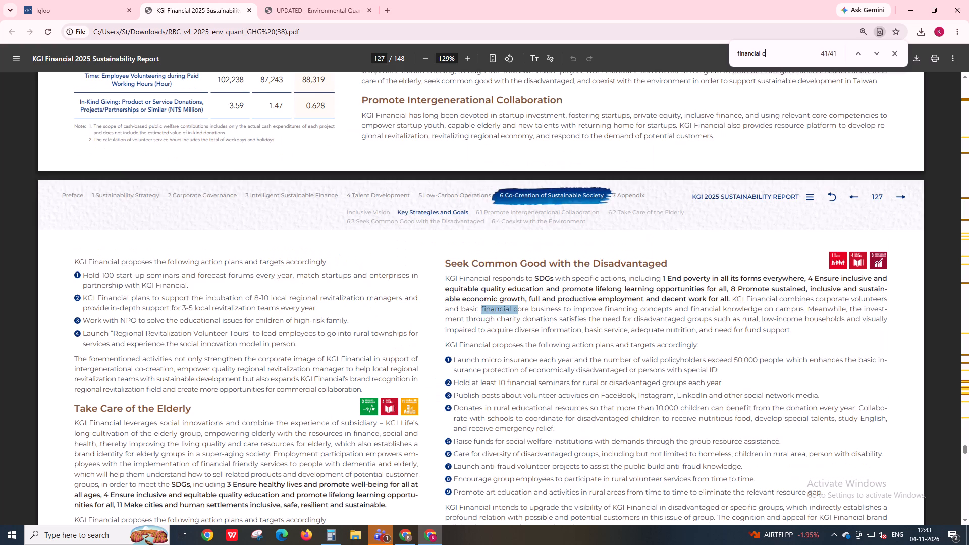
{"action": "key", "text": "Return"}
{"action": "key", "text": "Return"}
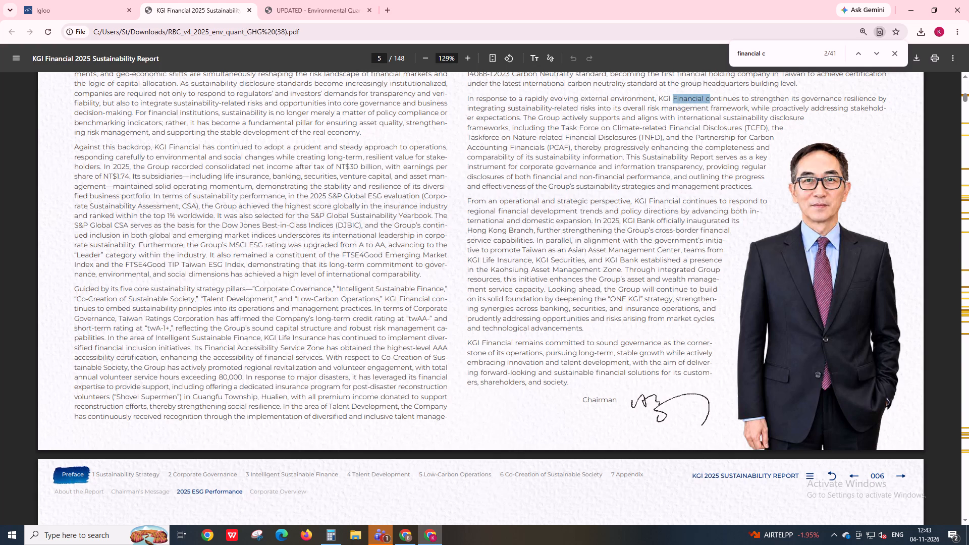
Go through the "financial c" matches once more, from the chairman's message on page 5 to the committee structure on page 30.
{"action": "key", "text": "Return"}
{"action": "key", "text": "Return"}
{"action": "key", "text": "Return"}
{"action": "key", "text": "Return"}
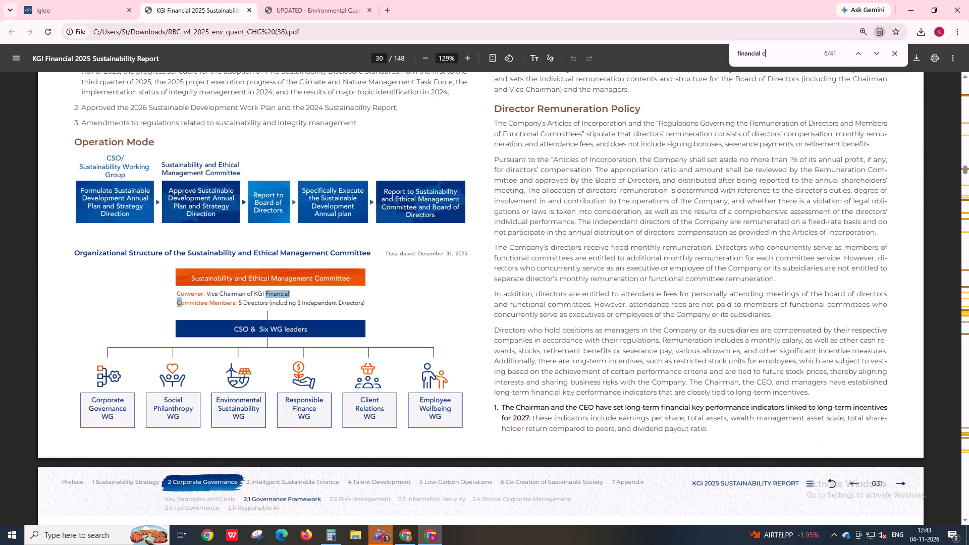
Search the sustainability report for "approac" in place of "financial c".
{"action": "key", "text": "ctrl+f"}
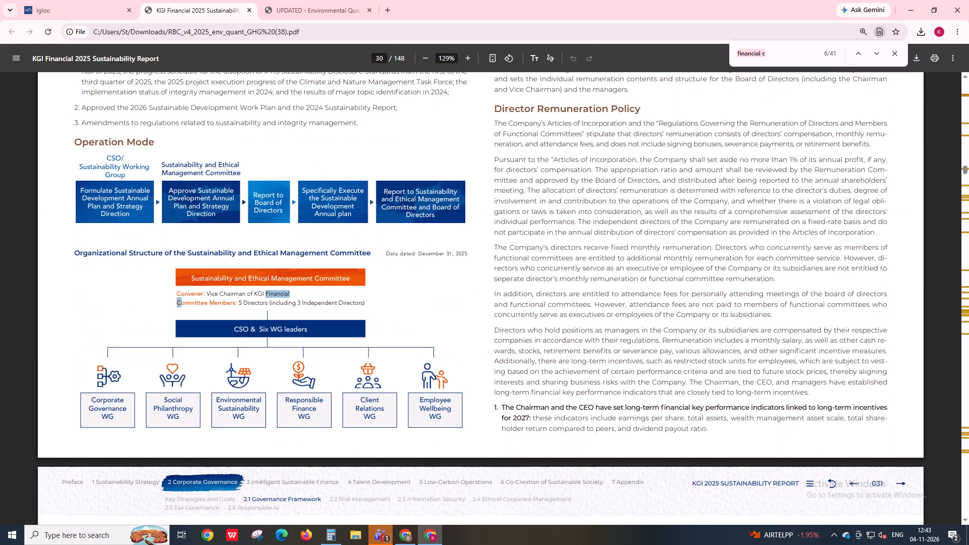
{"action": "type", "text": "appraoch"}
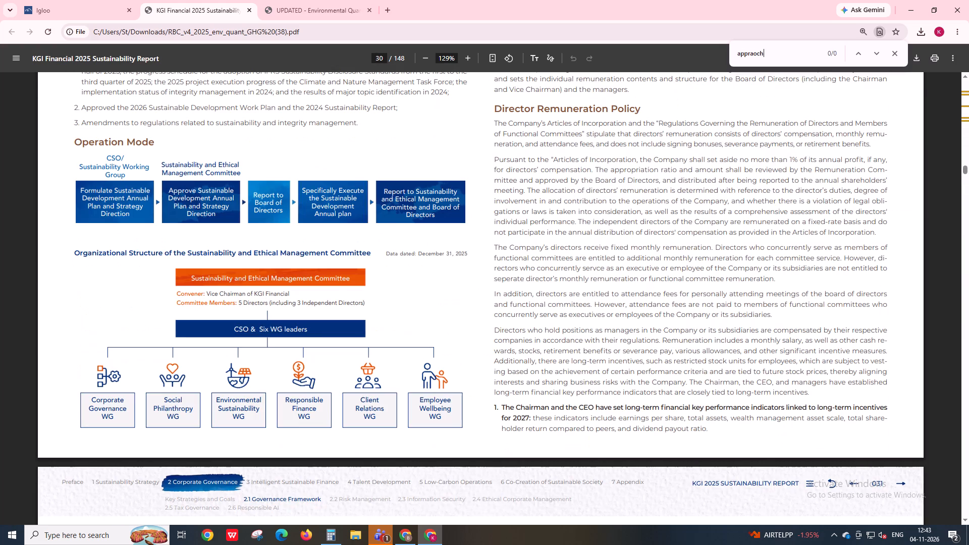
{"action": "key", "text": "BackSpace"}
{"action": "key", "text": "BackSpace"}
{"action": "key", "text": "BackSpace"}
{"action": "key", "text": "BackSpace"}
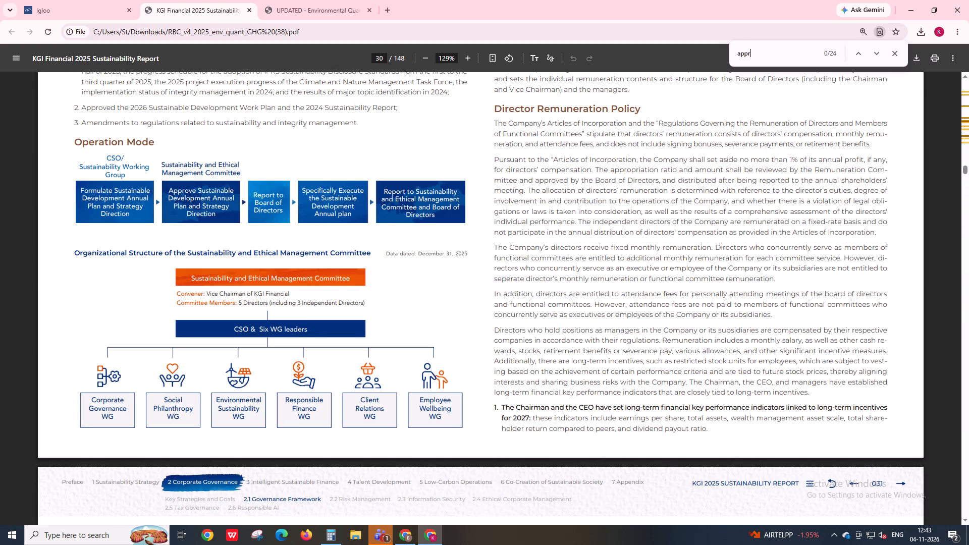
{"action": "type", "text": "oac"}
Go through the "approac" matches from the chairman's message on page 5 to the end of the Corporate Governance chapter on page 51.
{"action": "key", "text": "Return"}
{"action": "key", "text": "Return"}
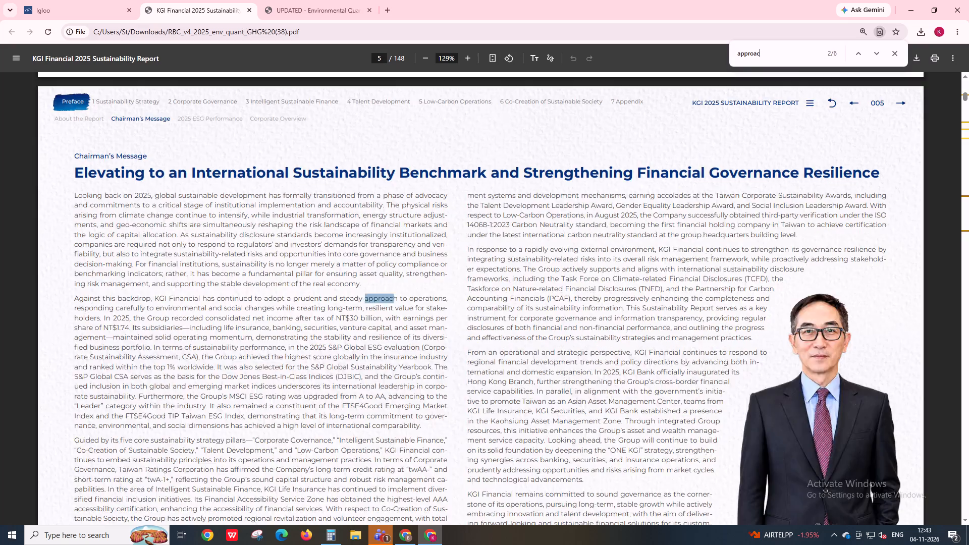
{"action": "key", "text": "Return"}
{"action": "key", "text": "Return"}
{"action": "key", "text": "shift+Return"}
{"action": "key", "text": "shift+Return"}
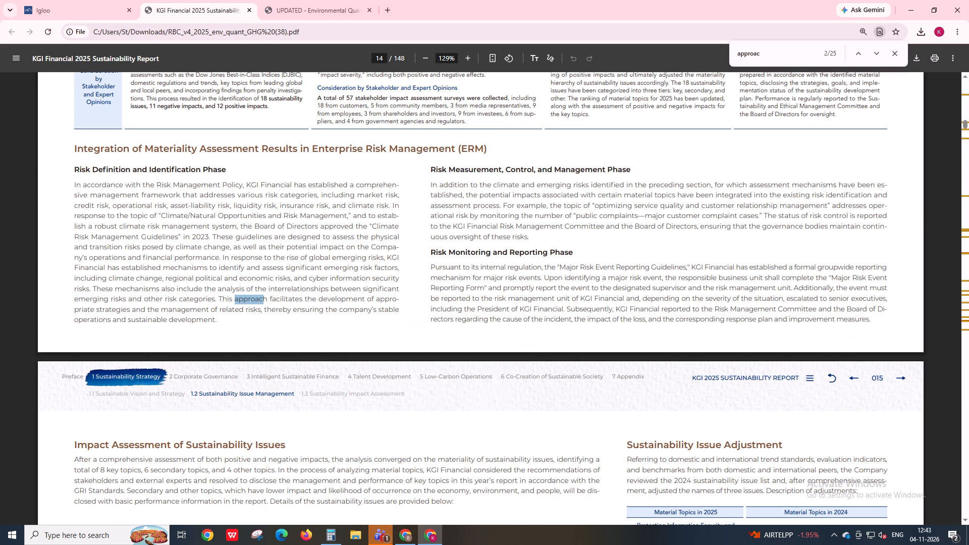
{"action": "key", "text": "shift+Return"}
{"action": "key", "text": "Return"}
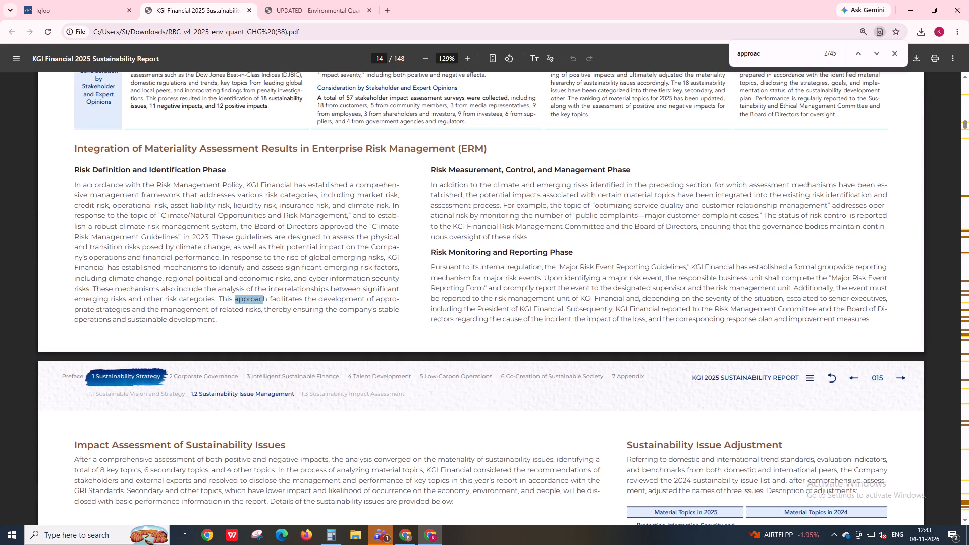
{"action": "key", "text": "Return"}
{"action": "key", "text": "Return"}
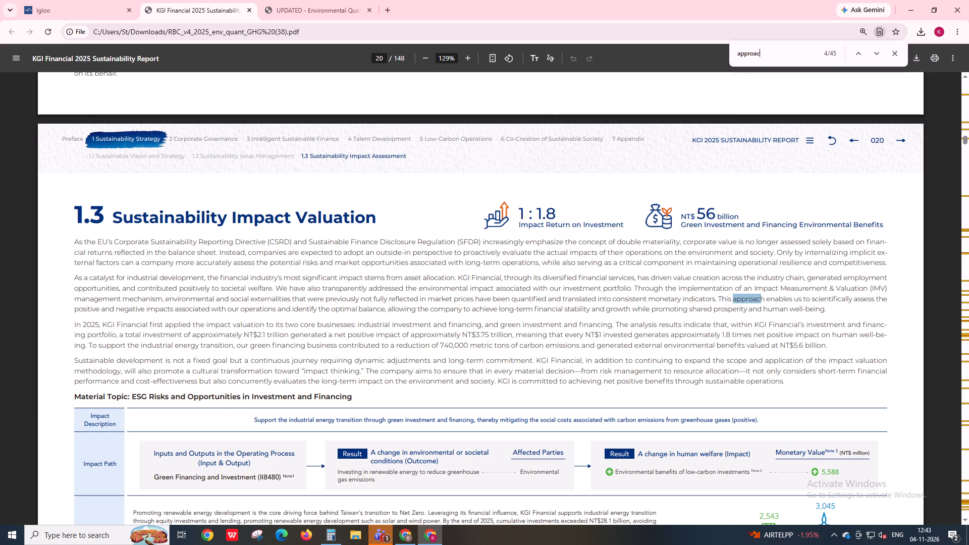
{"action": "key", "text": "Return"}
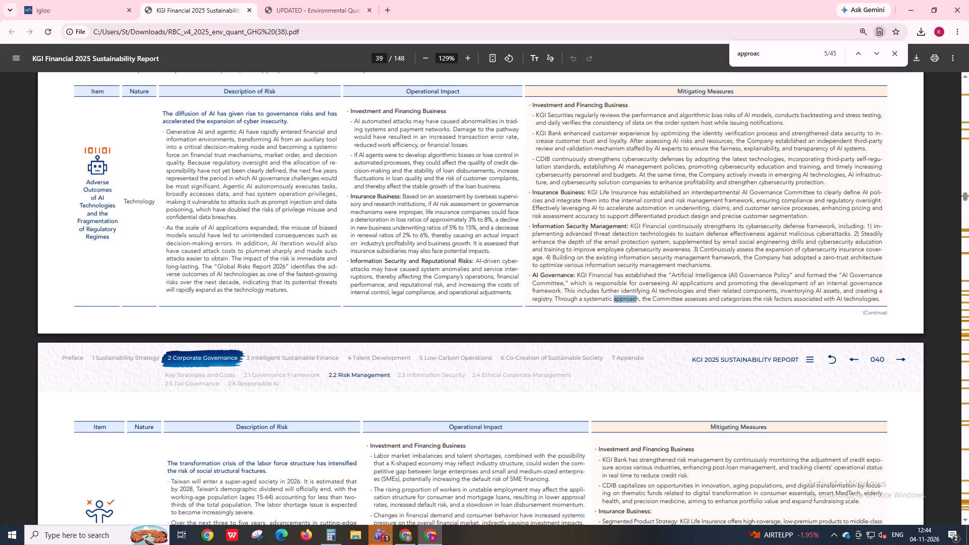
{"action": "key", "text": "Return"}
{"action": "key", "text": "Return"}
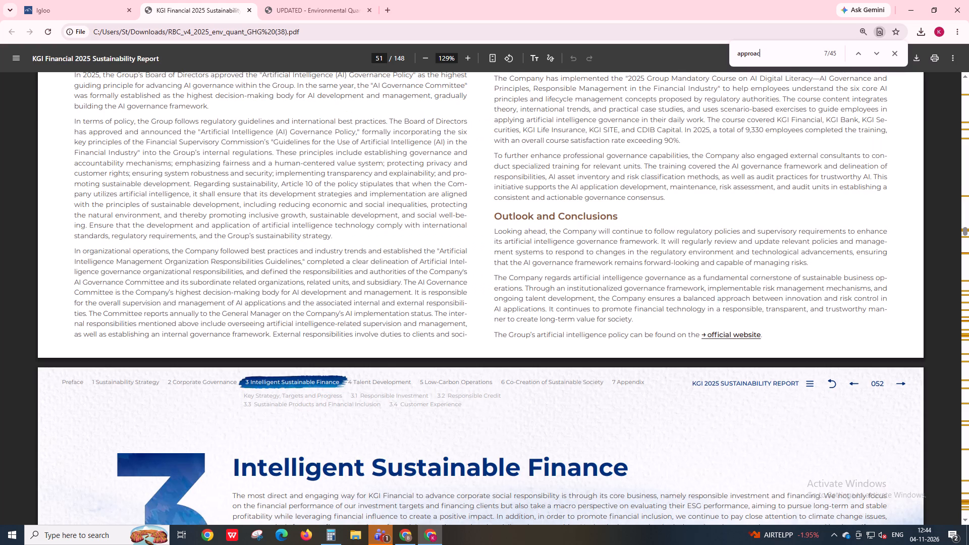
Continue through the "approac" matches in the Intelligent Sustainable Finance chapter, from page 53 to page 87.
{"action": "key", "text": "Return"}
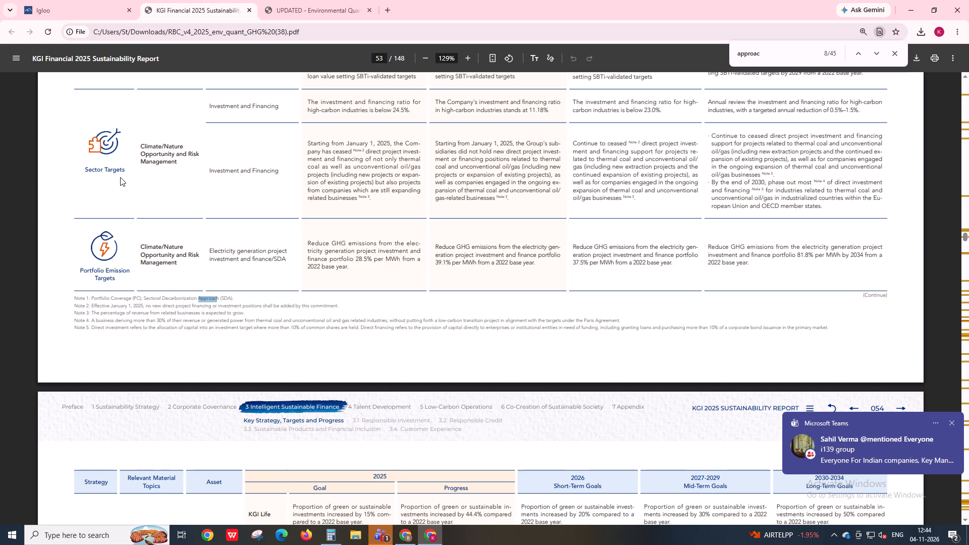
{"action": "key", "text": "Return"}
{"action": "key", "text": "Return"}
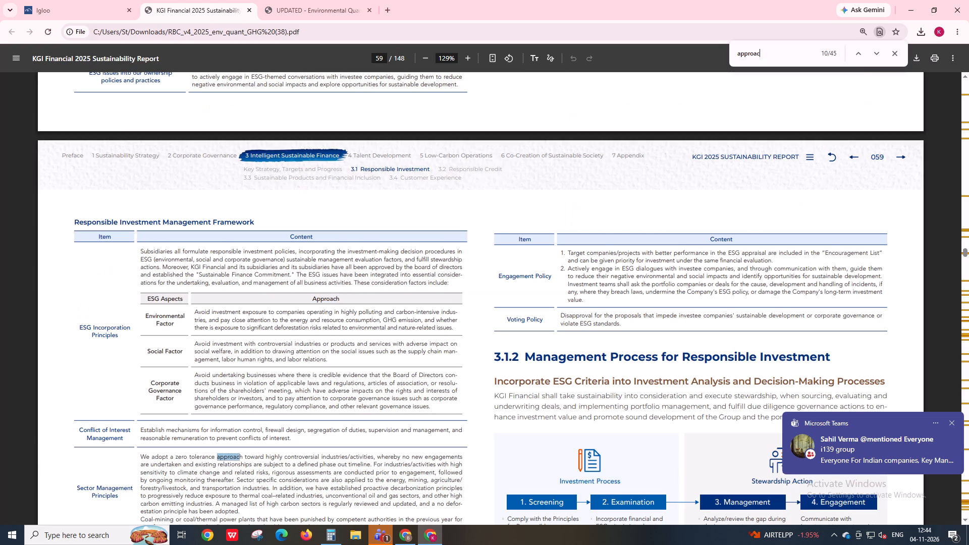
{"action": "key", "text": "Return"}
{"action": "key", "text": "Return"}
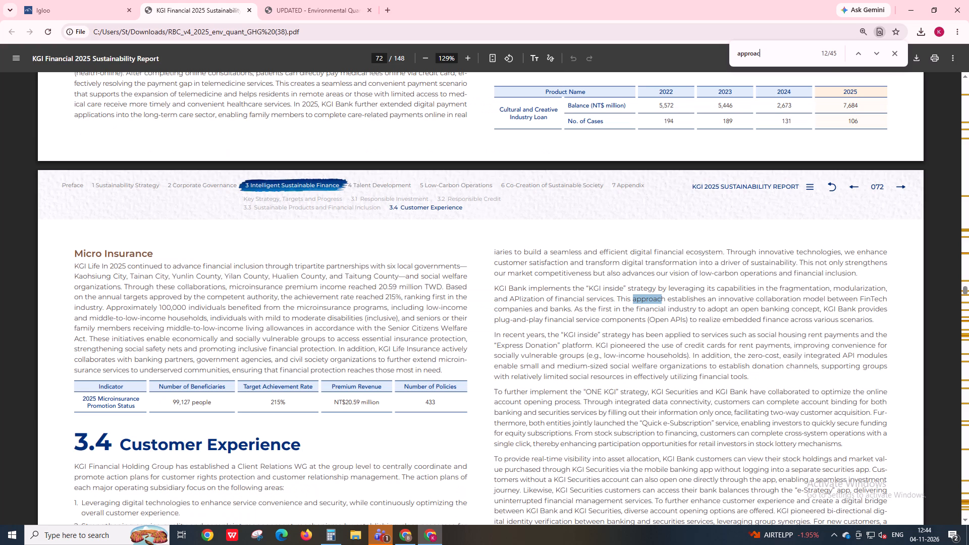
{"action": "key", "text": "Return"}
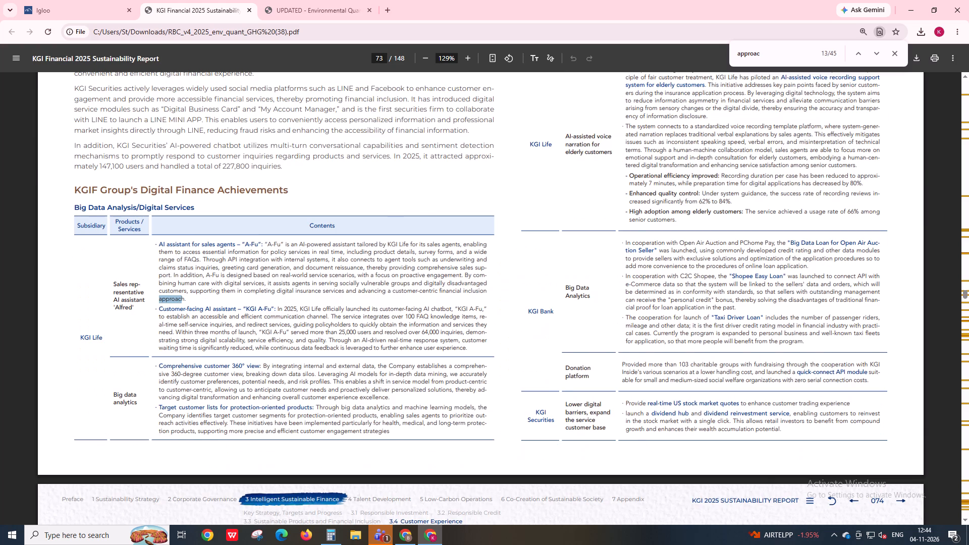
{"action": "key", "text": "Return"}
{"action": "key", "text": "Return"}
{"action": "key", "text": "Return"}
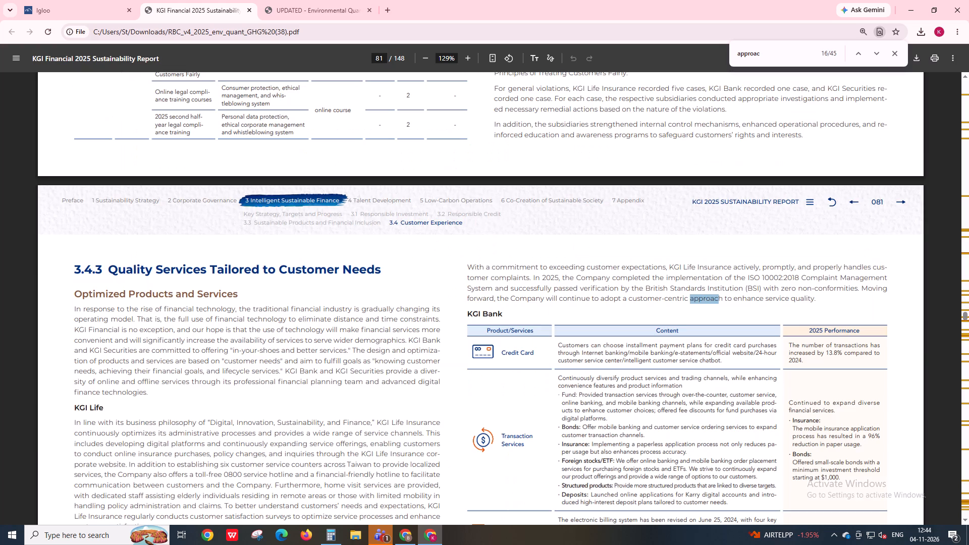
{"action": "key", "text": "Return"}
{"action": "key", "text": "Return"}
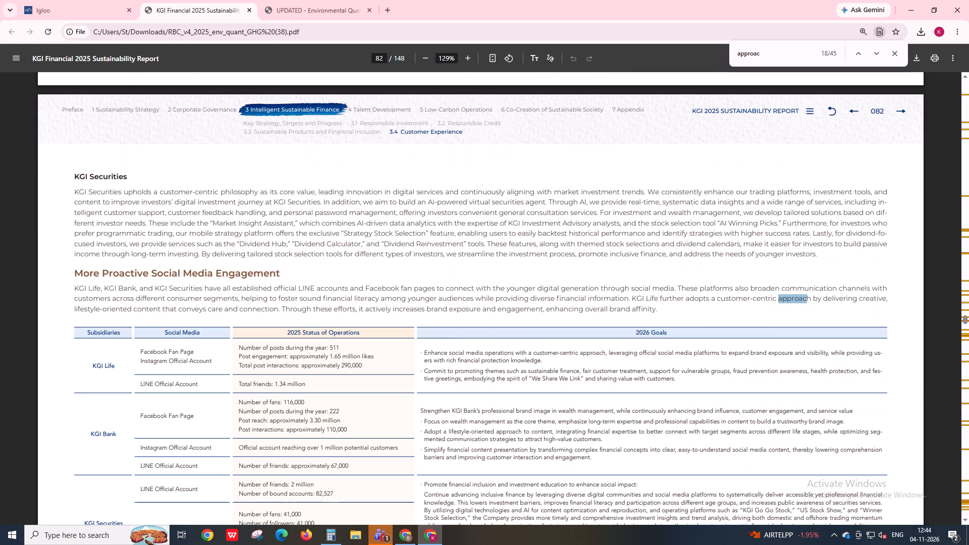
{"action": "key", "text": "Return"}
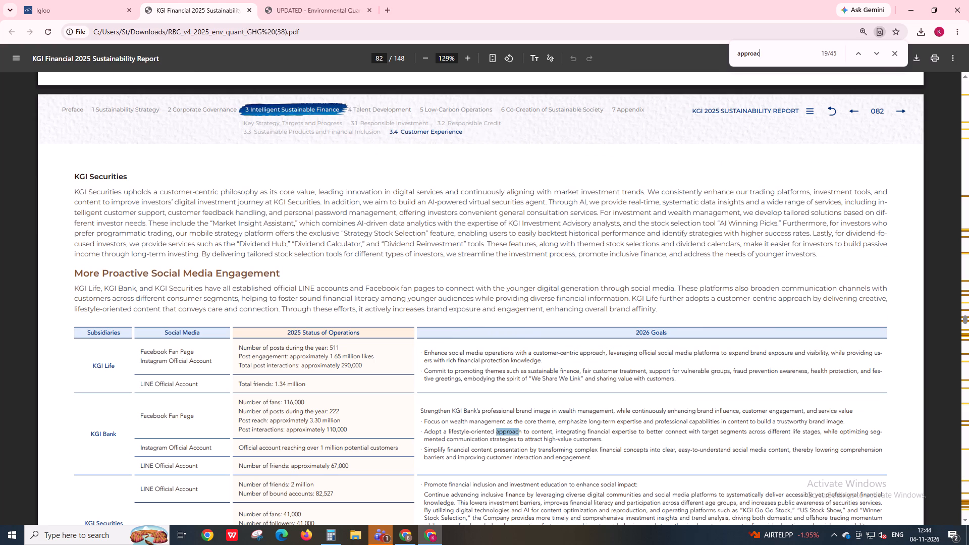
{"action": "key", "text": "Return"}
{"action": "key", "text": "Return"}
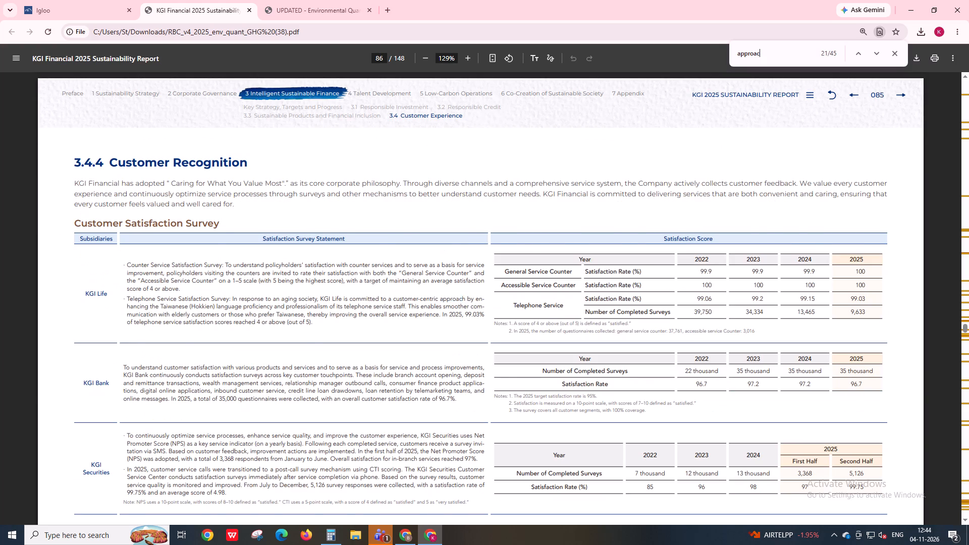
{"action": "key", "text": "Return"}
{"action": "key", "text": "Return"}
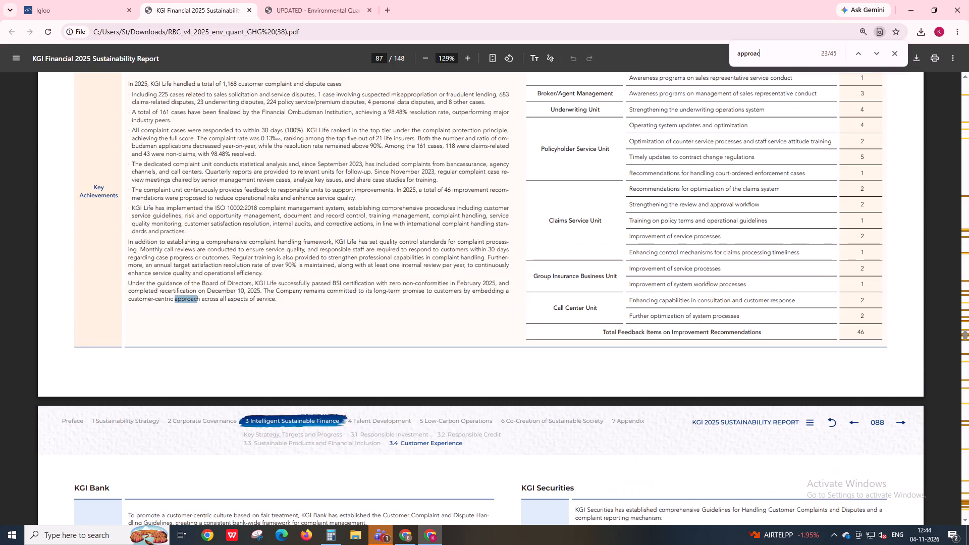
Check the "approac" matches in the Talent Development chapter, up to Workplace Safety and Health on page 110.
{"action": "key", "text": "Return"}
{"action": "key", "text": "Return"}
{"action": "key", "text": "Return"}
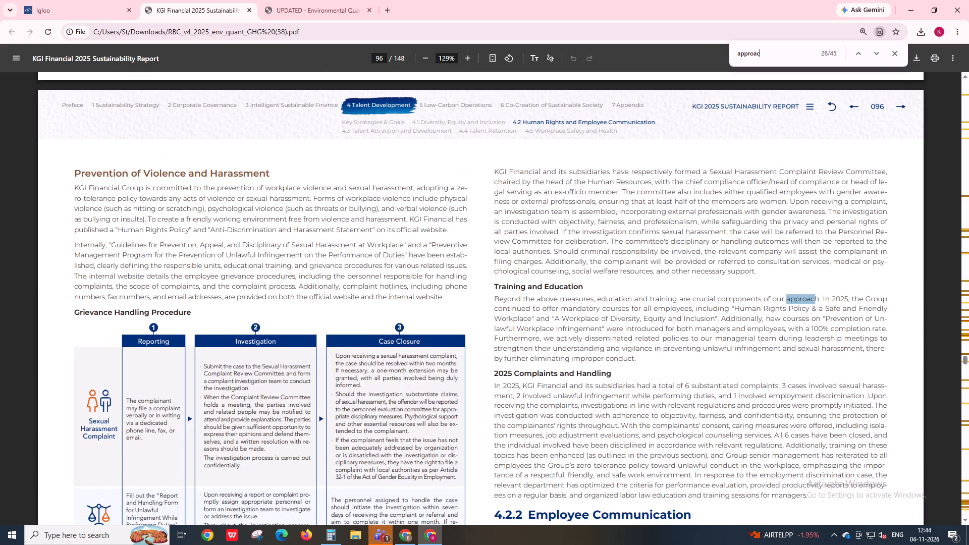
{"action": "key", "text": "Return"}
{"action": "key", "text": "Return"}
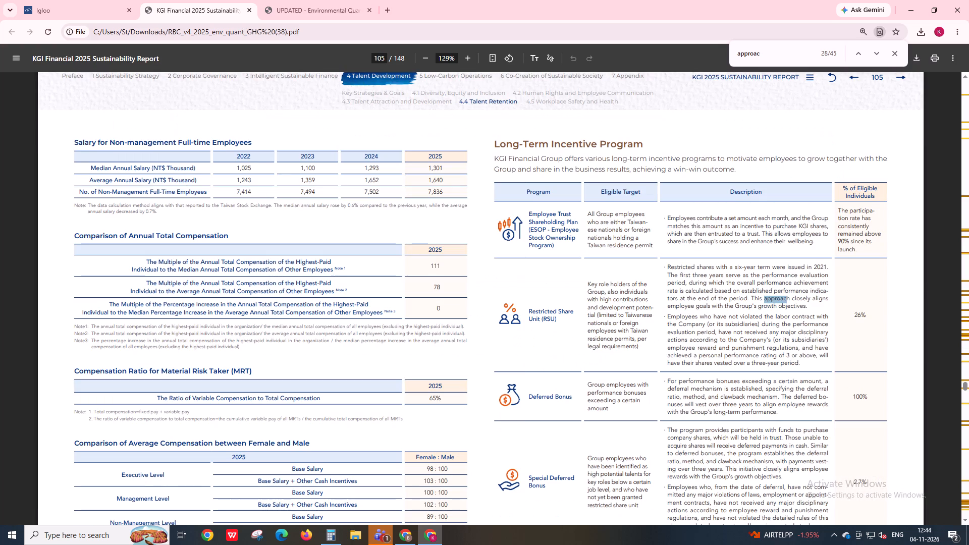
{"action": "key", "text": "Return"}
{"action": "key", "text": "Return"}
{"action": "key", "text": "shift+Return"}
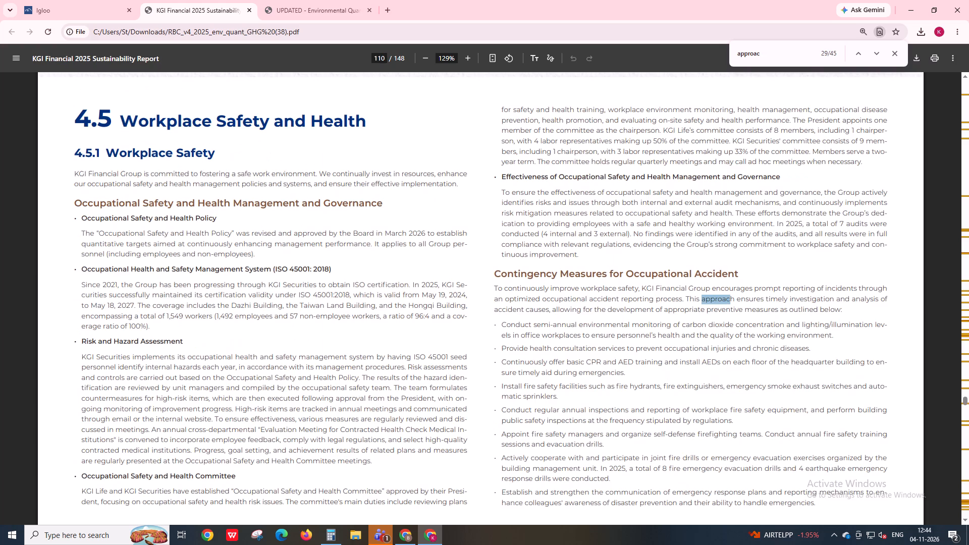
Check the "approac" matches in the Low-Carbon Operations, Co-Creation of Sustainable Society and Appendix chapters, up to the SASB index on page 144.
{"action": "key", "text": "Return"}
{"action": "key", "text": "Return"}
{"action": "key", "text": "Return"}
{"action": "key", "text": "Return"}
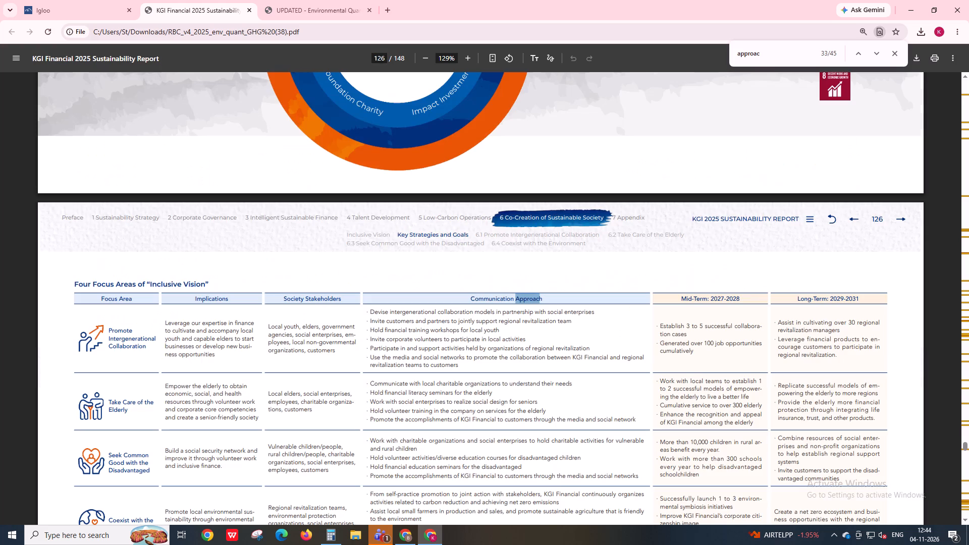
{"action": "key", "text": "shift+Return"}
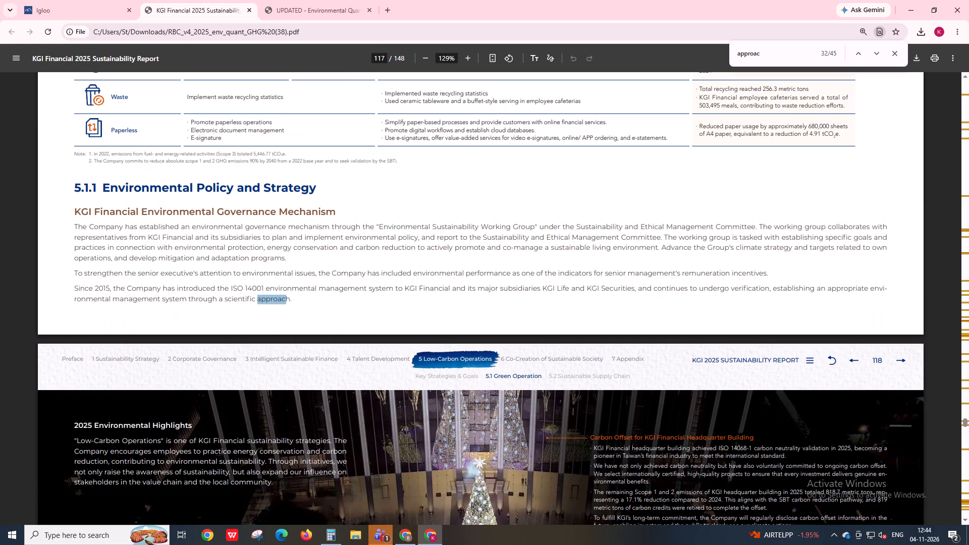
{"action": "key", "text": "Return"}
{"action": "key", "text": "Return"}
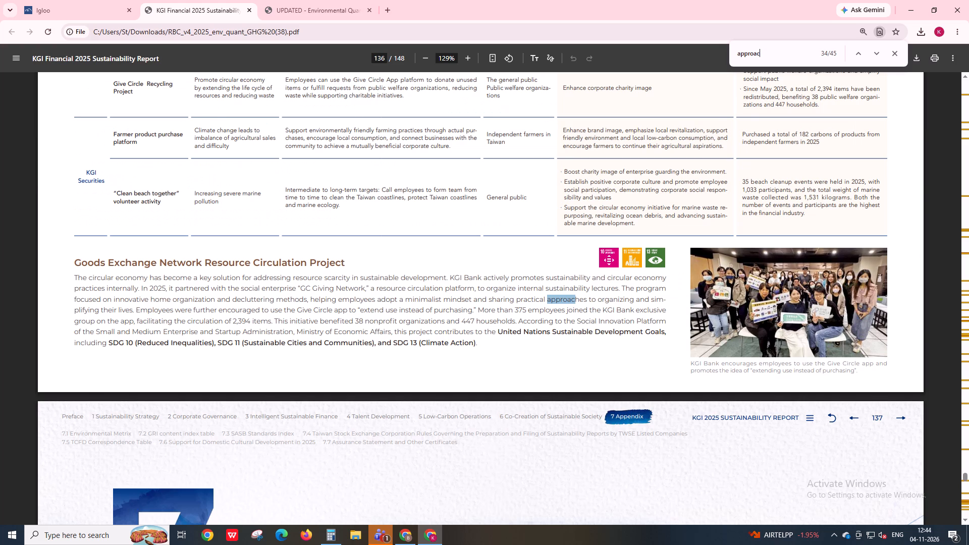
{"action": "key", "text": "Return"}
{"action": "key", "text": "Return"}
{"action": "key", "text": "Return"}
{"action": "key", "text": "Return"}
{"action": "key", "text": "Return"}
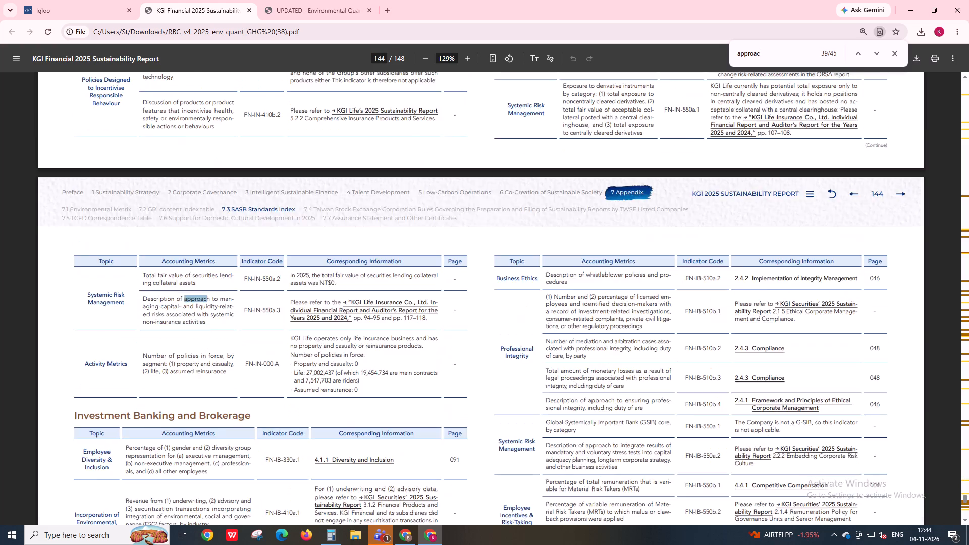
{"action": "key", "text": "Return"}
{"action": "key", "text": "Return"}
{"action": "key", "text": "Return"}
Look up the source page in the Igloo task, and open page 138 in the sustainability report PDF.
{"action": "left_click", "coordinate": [72, 0]}
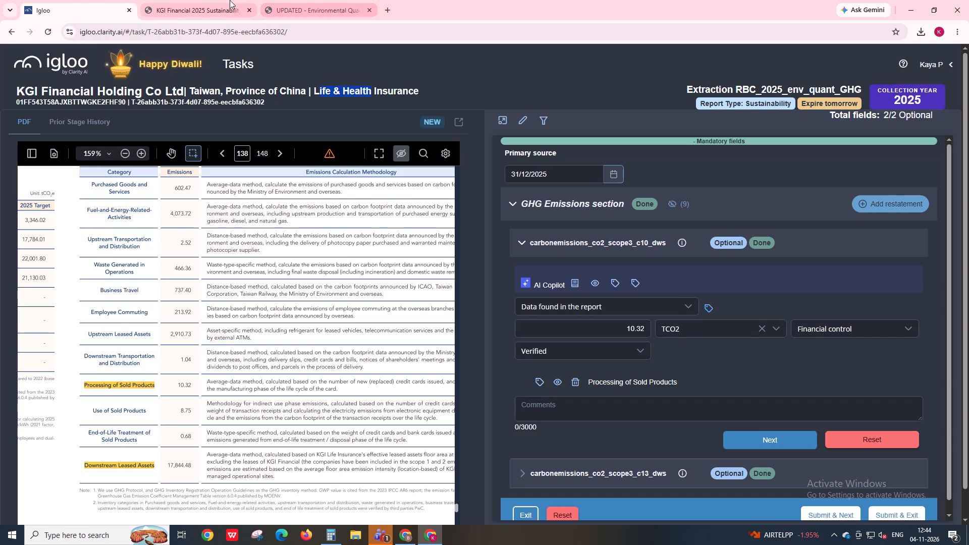
{"action": "left_click", "coordinate": [230, 0]}
{"action": "left_click", "coordinate": [378, 60]}
{"action": "key", "text": "2"}
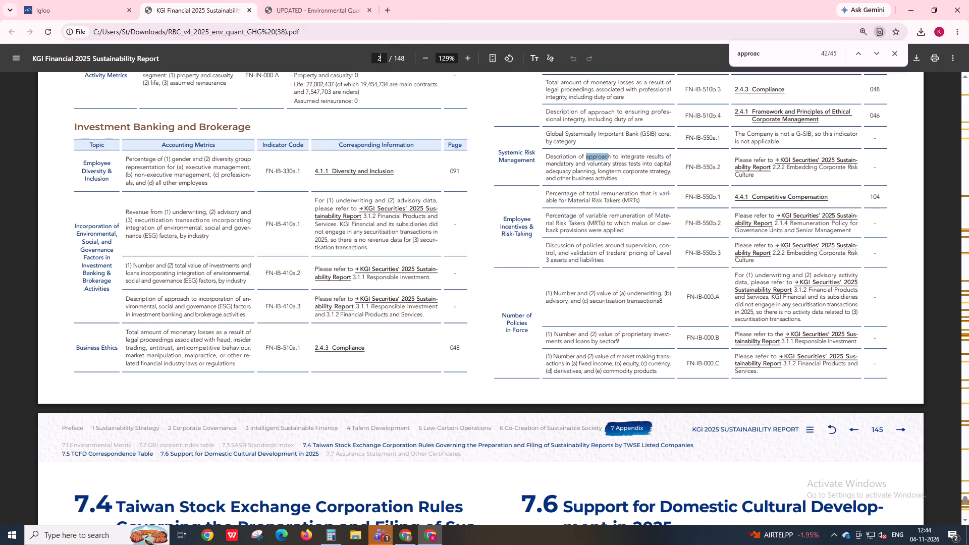
{"action": "key", "text": "BackSpace"}
{"action": "type", "text": "138"}
{"action": "key", "text": "Return"}
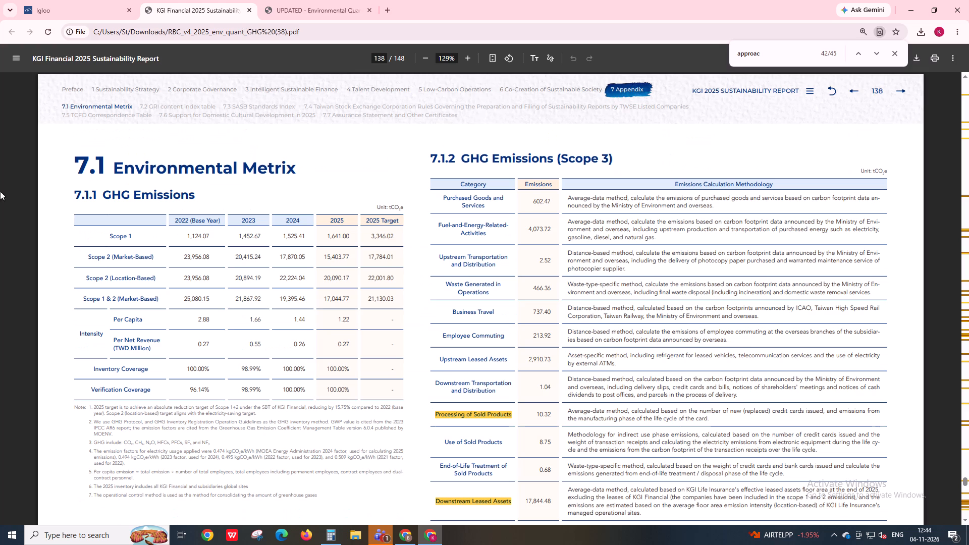
Enlarge the GHG Emissions table in section 7.1.1 and read notes 1 to 7 beneath it for the consolidation method.
{"action": "scroll", "coordinate": [174, 463], "scroll_direction": "up", "scroll_amount": 3, "text": "ctrl"}
{"action": "left_click_drag", "start_coordinate": [327, 522], "coordinate": [325, 522]}
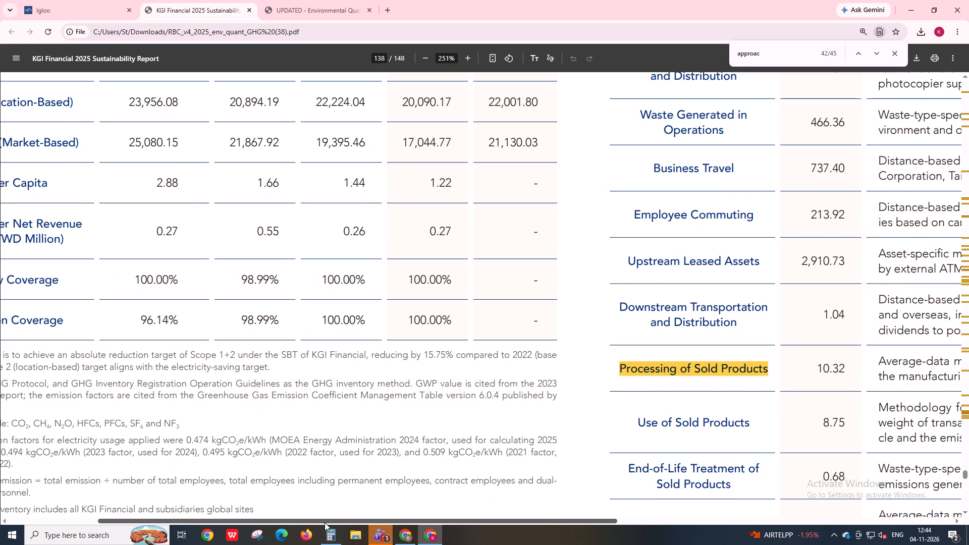
{"action": "left_click_drag", "start_coordinate": [325, 522], "coordinate": [217, 526]}
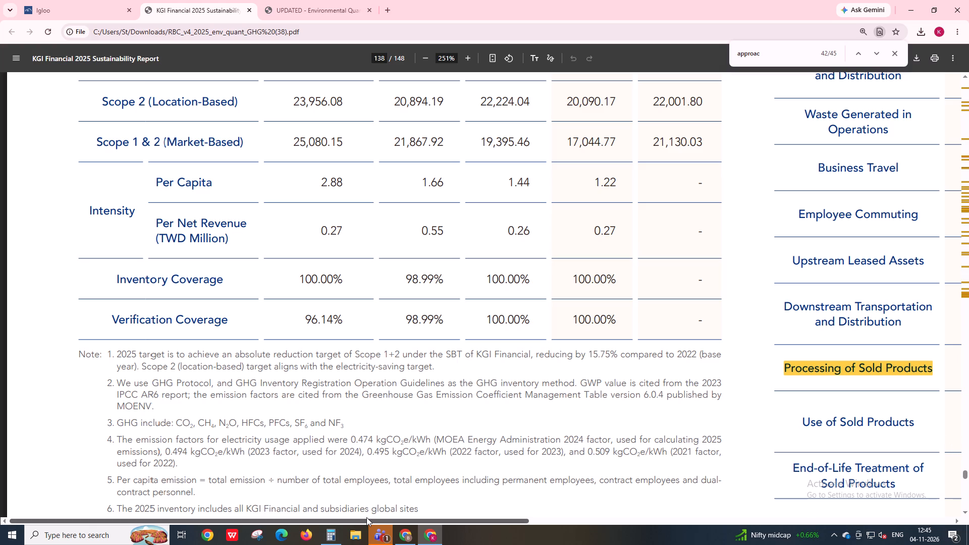
{"action": "scroll", "coordinate": [360, 284], "scroll_direction": "down", "scroll_amount": 2}
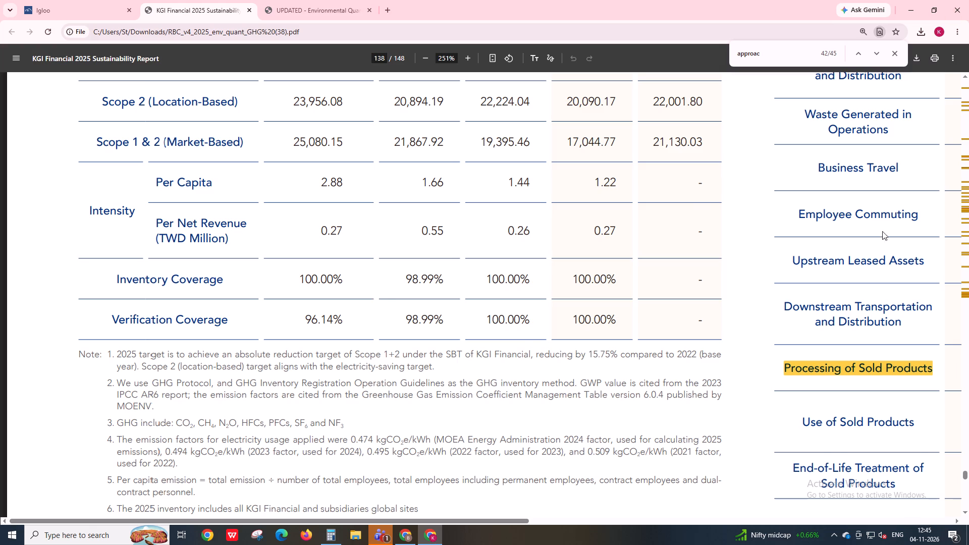
{"action": "left_click_drag", "start_coordinate": [95, 241], "coordinate": [385, 260]}
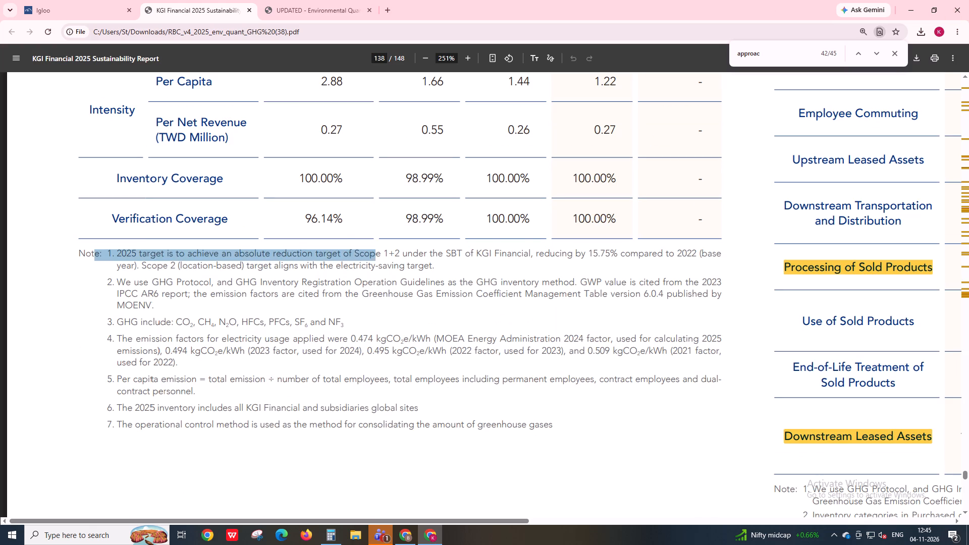
{"action": "left_click_drag", "start_coordinate": [227, 282], "coordinate": [346, 283]}
{"action": "left_click_drag", "start_coordinate": [218, 320], "coordinate": [381, 345]}
{"action": "left_click_drag", "start_coordinate": [203, 354], "coordinate": [378, 363]}
{"action": "left_click_drag", "start_coordinate": [195, 395], "coordinate": [285, 411]}
{"action": "left_click_drag", "start_coordinate": [142, 394], "coordinate": [221, 408]}
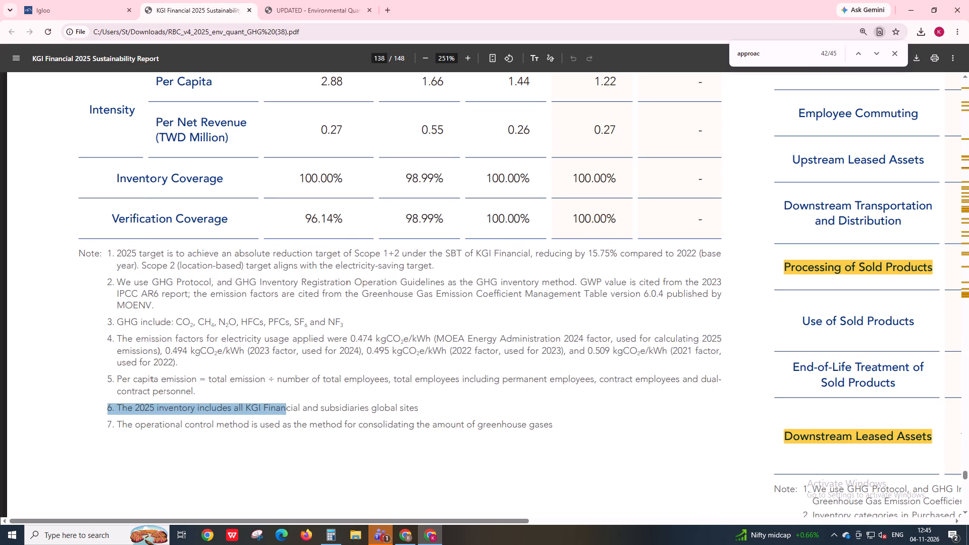
{"action": "left_click_drag", "start_coordinate": [221, 408], "coordinate": [384, 416]}
{"action": "left_click", "coordinate": [236, 412]}
{"action": "left_click_drag", "start_coordinate": [245, 419], "coordinate": [313, 420]}
{"action": "left_click_drag", "start_coordinate": [185, 415], "coordinate": [387, 427]}
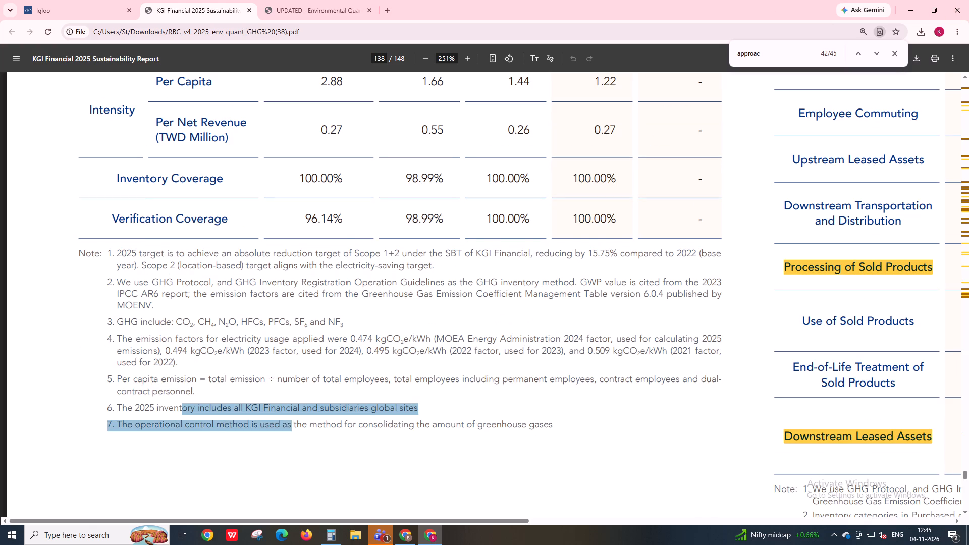
Recheck note 7 under the GHG Emissions table, and set carbonemissions_co2_scope3_c10_dws in the Igloo task to Operational control.
{"action": "left_click_drag", "start_coordinate": [387, 427], "coordinate": [406, 425]}
{"action": "left_click", "coordinate": [406, 425]}
{"action": "scroll", "coordinate": [466, 396], "scroll_direction": "down", "scroll_amount": 1, "text": "ctrl"}
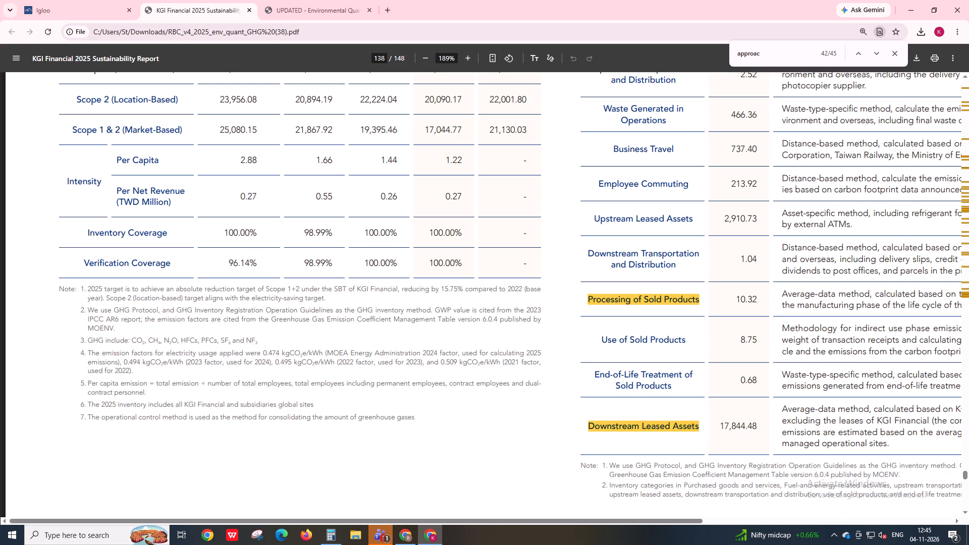
{"action": "left_click_drag", "start_coordinate": [126, 419], "coordinate": [325, 424]}
{"action": "left_click", "coordinate": [341, 423]}
{"action": "left_click", "coordinate": [75, 0]}
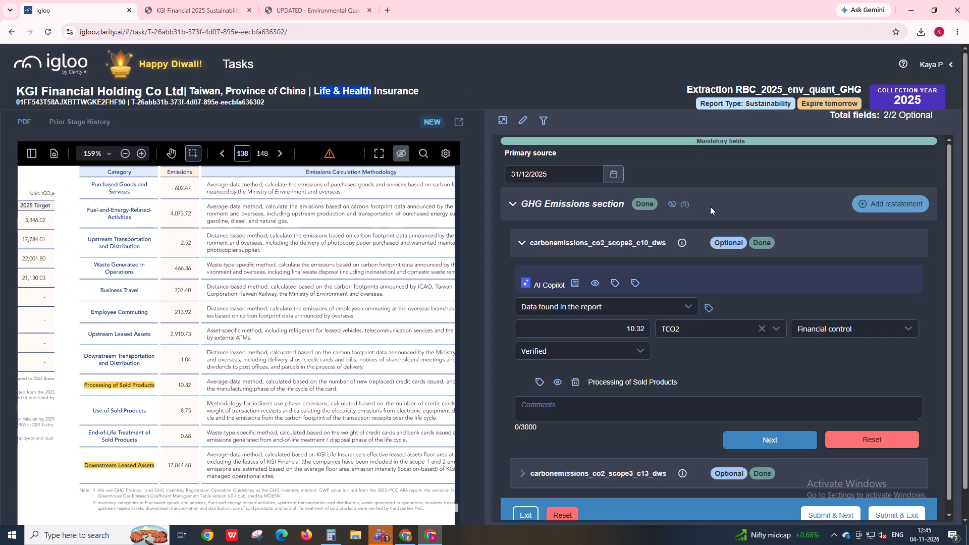
{"action": "left_click", "coordinate": [831, 333]}
{"action": "left_click", "coordinate": [829, 351]}
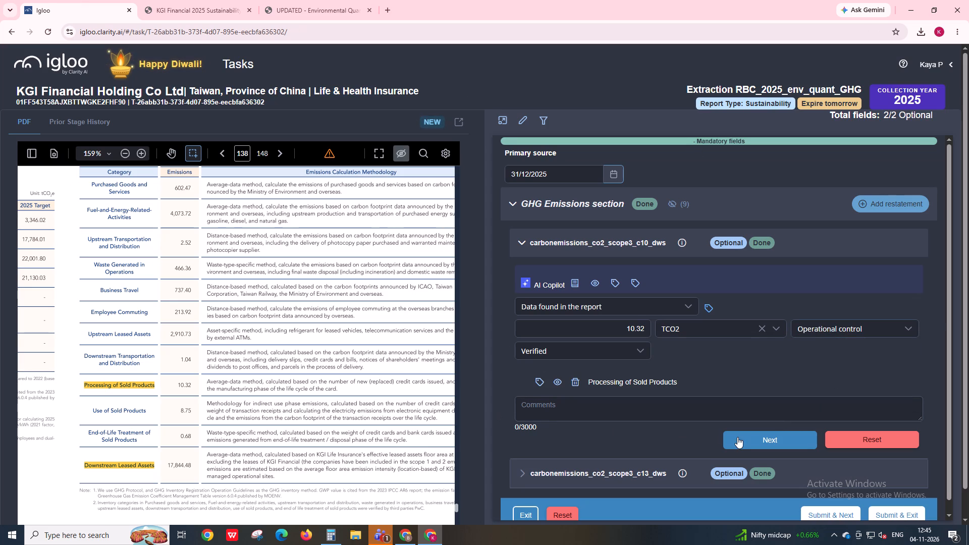
{"action": "left_click", "coordinate": [737, 437]}
Recheck the consolidation note and the Downstream Leased Assets figure, and set carbonemissions_co2_scope3_c13_dws to Operational control.
{"action": "scroll", "coordinate": [766, 396], "scroll_direction": "down", "scroll_amount": 1}
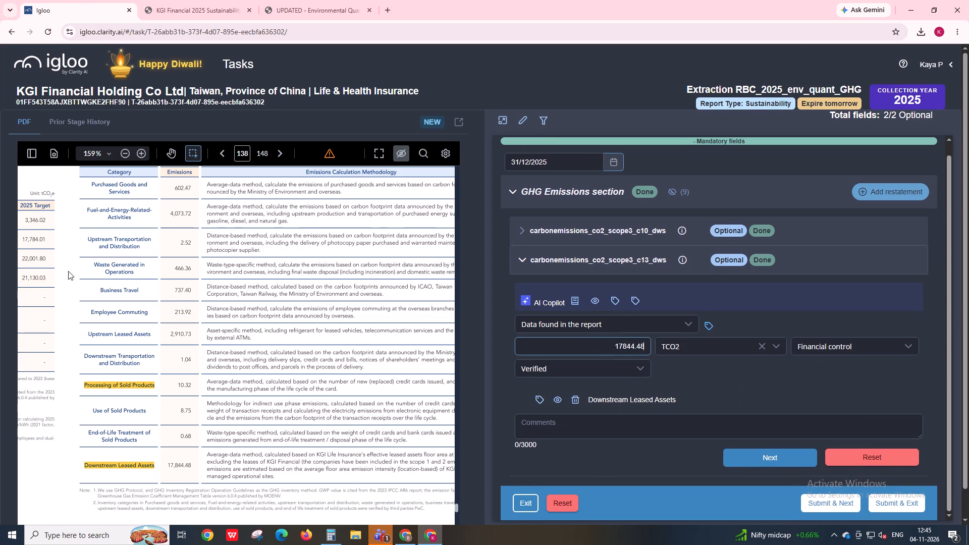
{"action": "left_click", "coordinate": [178, 0]}
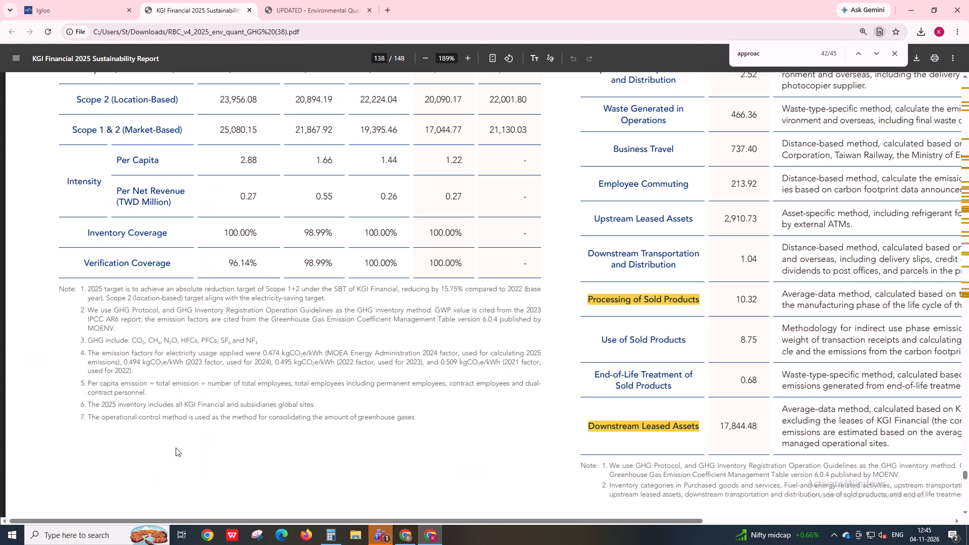
{"action": "left_click_drag", "start_coordinate": [111, 422], "coordinate": [232, 426]}
{"action": "left_click", "coordinate": [90, 0]}
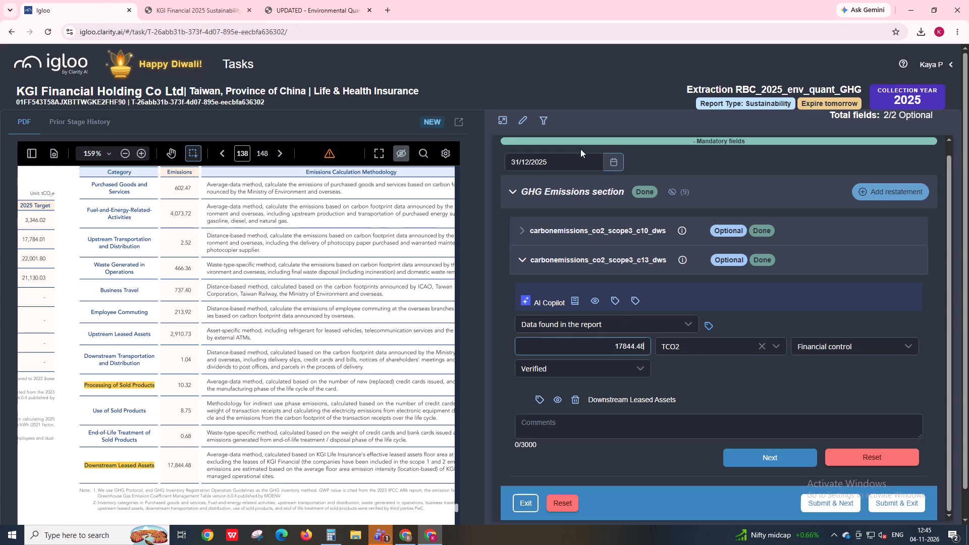
{"action": "left_click_drag", "start_coordinate": [170, 465], "coordinate": [197, 469]}
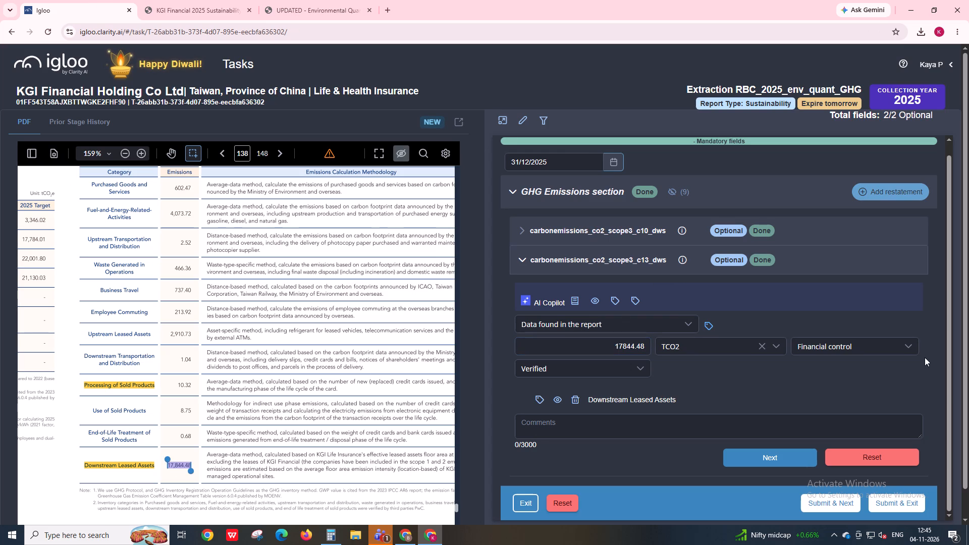
{"action": "left_click", "coordinate": [850, 340]}
{"action": "left_click", "coordinate": [810, 365]}
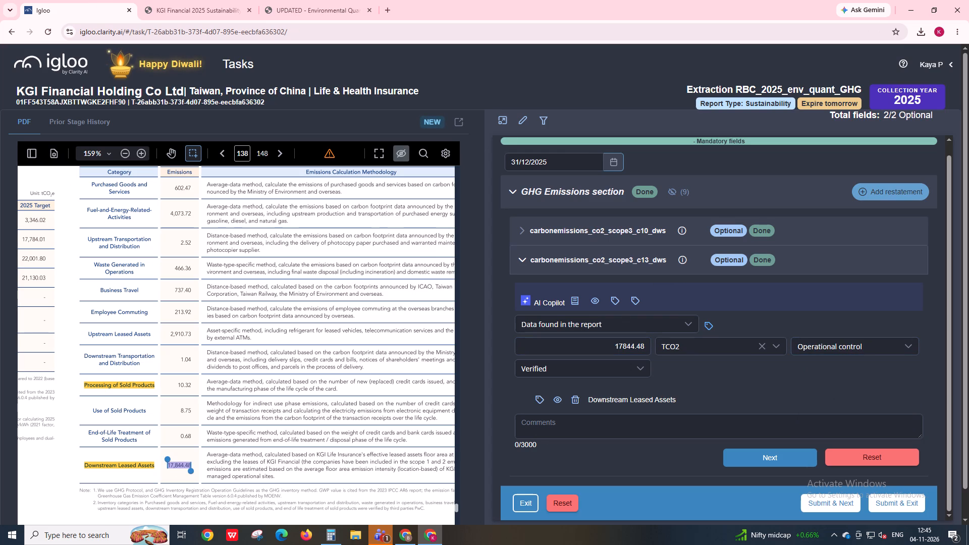
{"action": "left_click", "coordinate": [756, 453]}
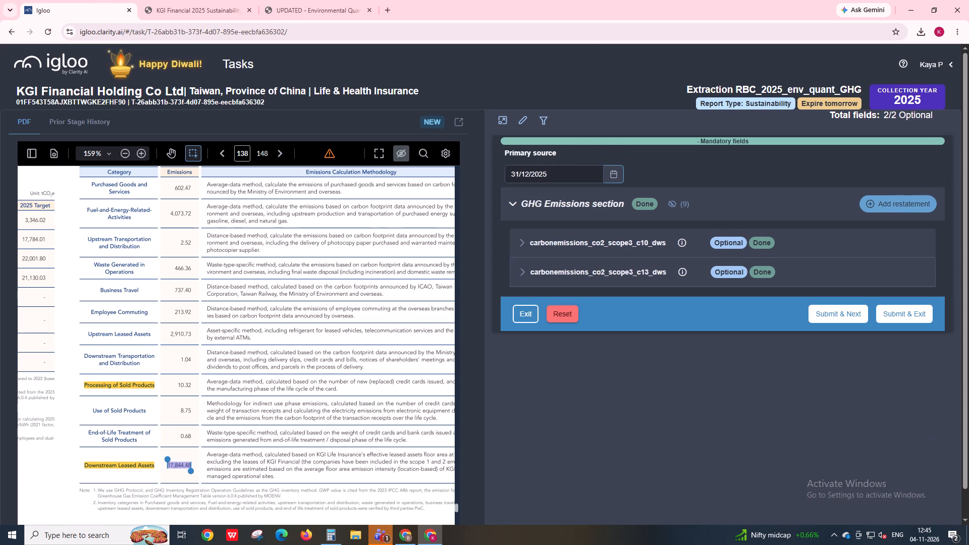
Check the KGI Financial Holding Co Ltd entry in the kavu tracking sheet, and return to the Igloo task.
{"action": "key", "text": "alt+Tab"}
{"action": "key", "text": "alt+Tab"}
{"action": "key", "text": "alt+Tab"}
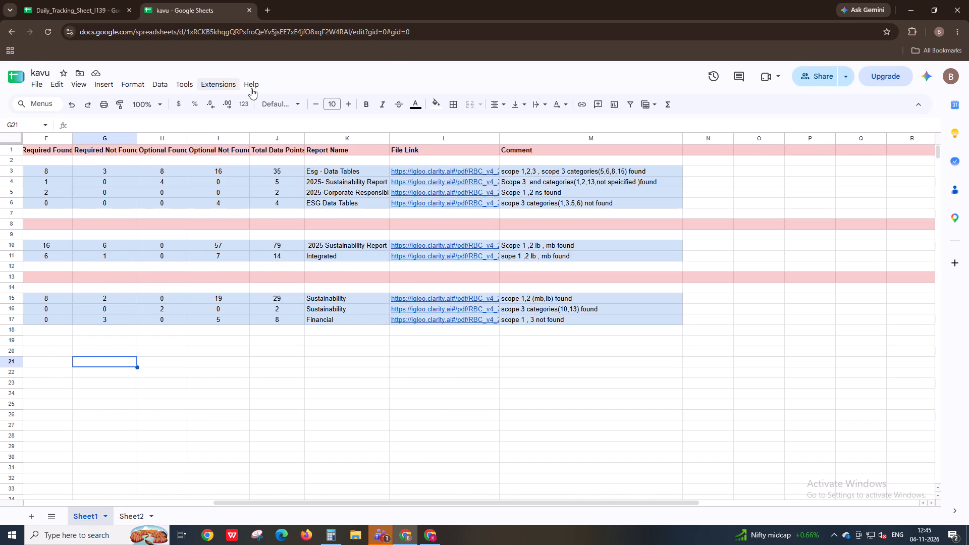
{"action": "key", "text": "alt+Tab"}
{"action": "left_click_drag", "start_coordinate": [494, 503], "coordinate": [158, 470]}
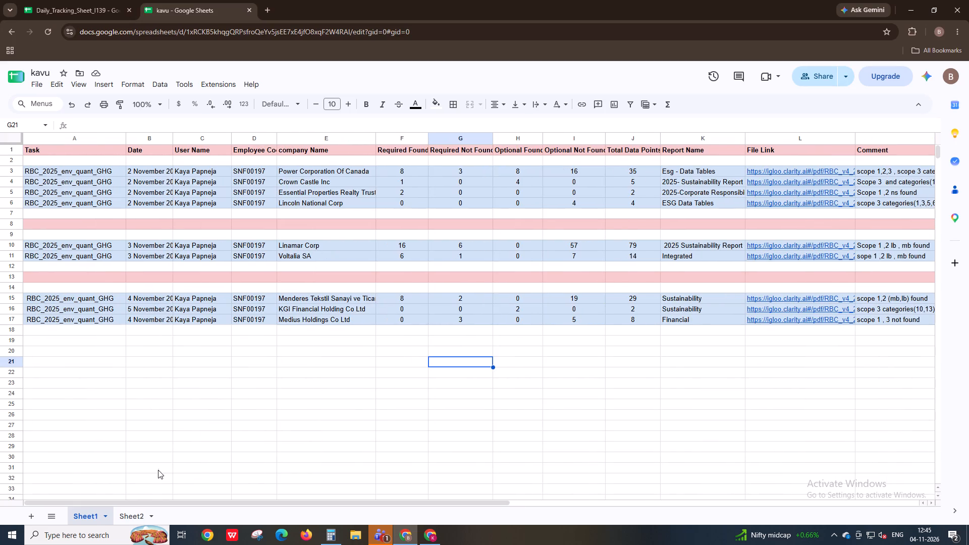
{"action": "key", "text": "alt+Tab"}
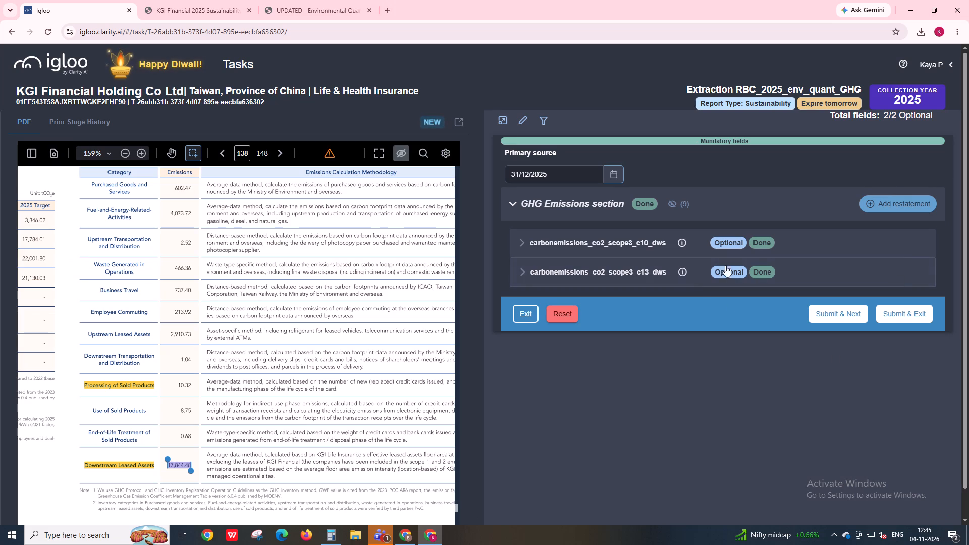
Submit the KGI Financial extraction task and exit it.
{"action": "left_click", "coordinate": [891, 319]}
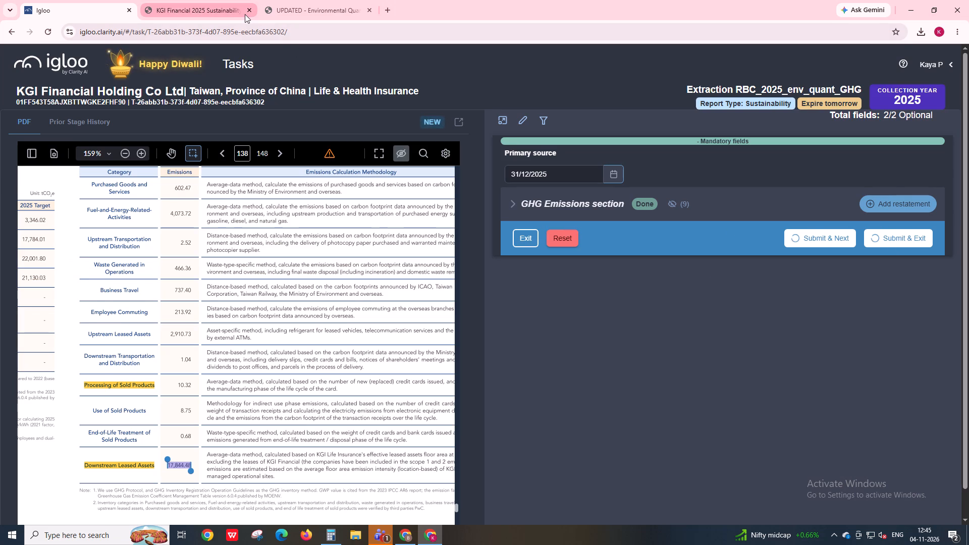
Search the KGI sustainability report PDF for "restat" and check the matches from the Preface to the Risk Management section on page 42.
{"action": "left_click", "coordinate": [245, 14]}
{"action": "scroll", "coordinate": [364, 294], "scroll_direction": "up", "scroll_amount": 2}
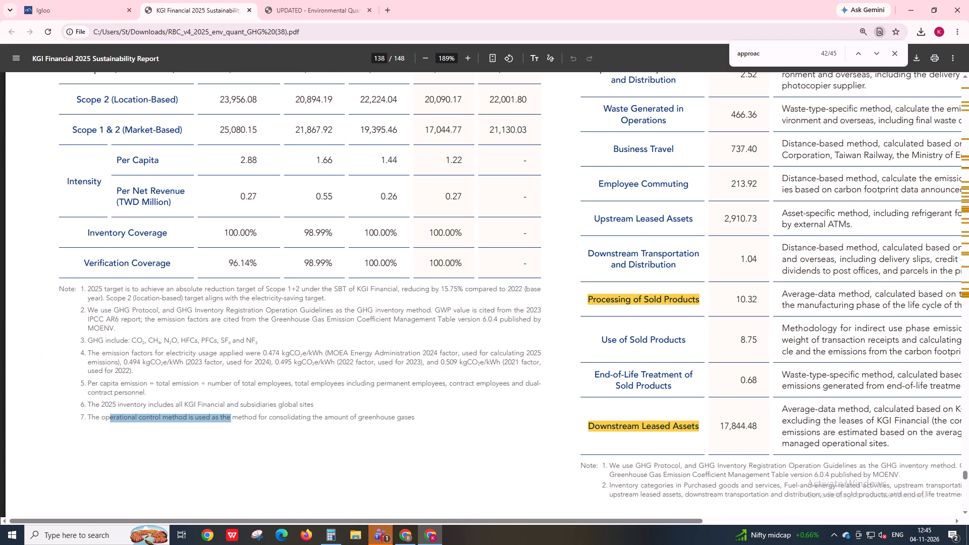
{"action": "scroll", "coordinate": [364, 294], "scroll_direction": "up", "scroll_amount": 1}
{"action": "key", "text": "ctrl+f"}
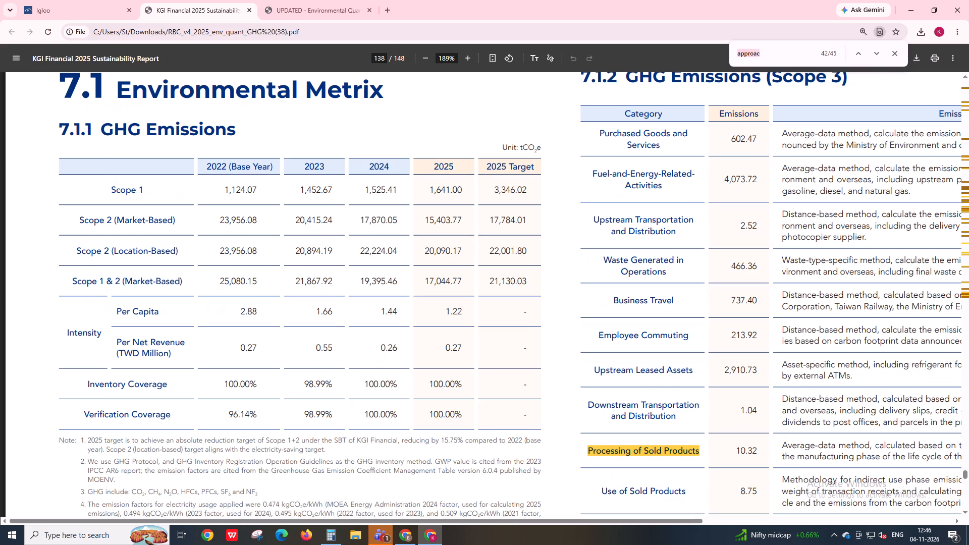
{"action": "type", "text": "restat"}
{"action": "key", "text": "Return"}
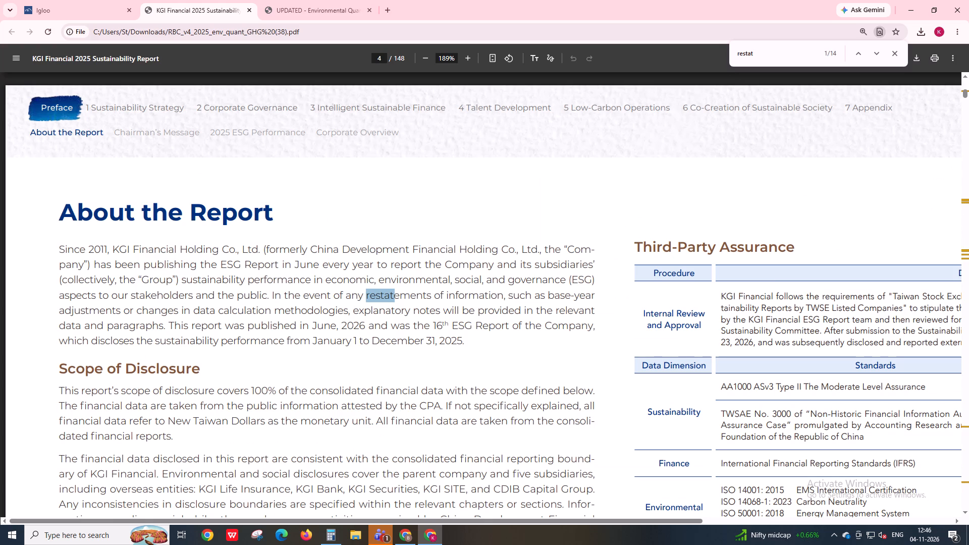
{"action": "key", "text": "Return"}
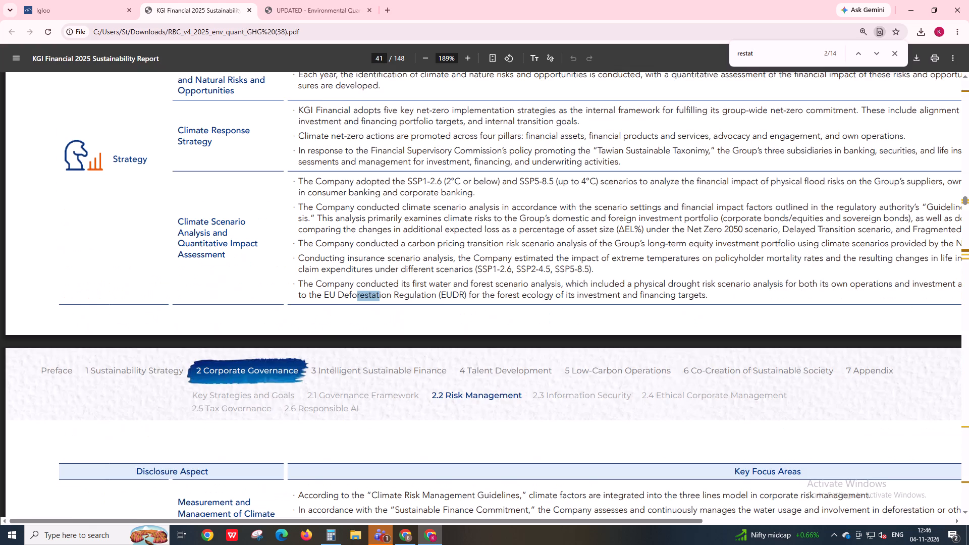
{"action": "key", "text": "Return"}
{"action": "key", "text": "Return"}
{"action": "key", "text": "Return"}
{"action": "key", "text": "Return"}
{"action": "key", "text": "Return"}
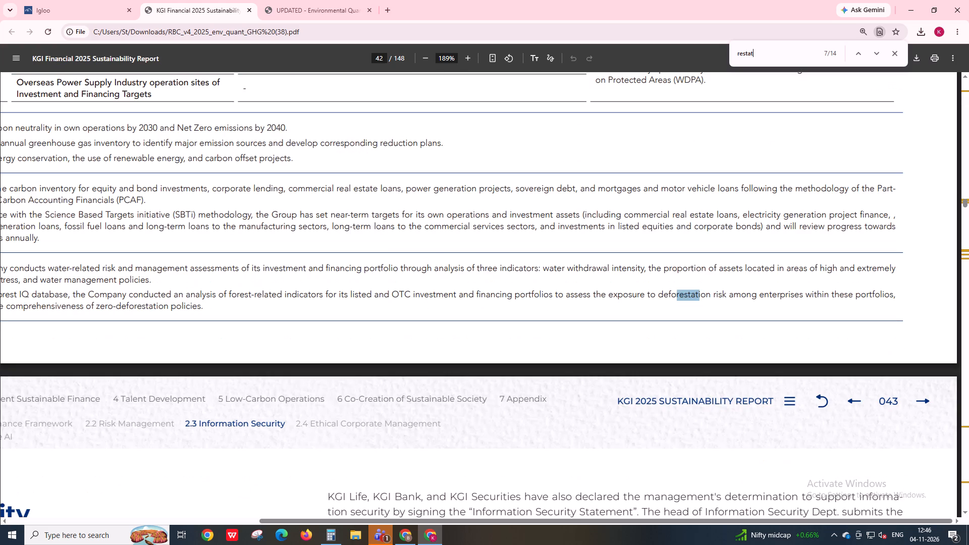
Check the remaining "restat" matches, up to the GRI Content Index Table on page 139.
{"action": "key", "text": "Return"}
{"action": "key", "text": "Return"}
{"action": "key", "text": "Return"}
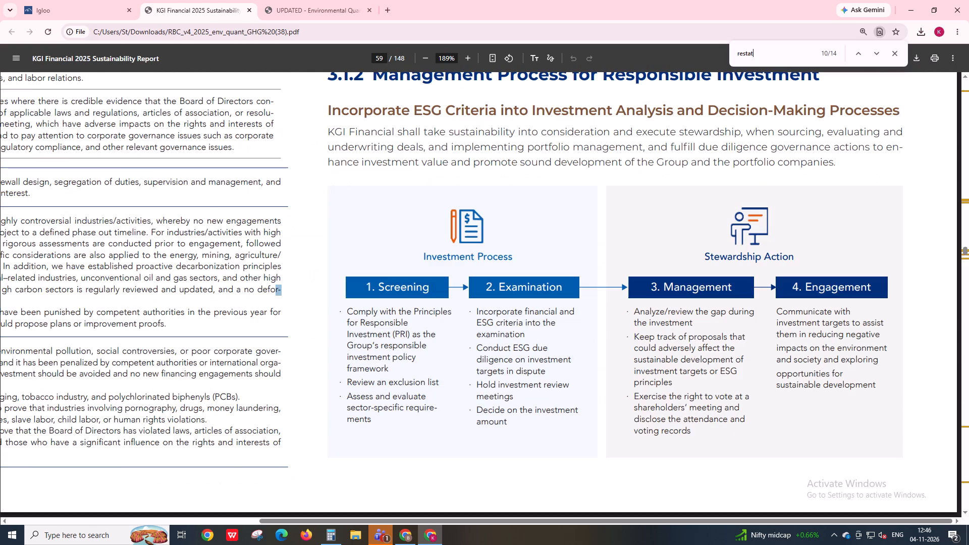
{"action": "key", "text": "Return"}
{"action": "key", "text": "Return"}
{"action": "key", "text": "Return"}
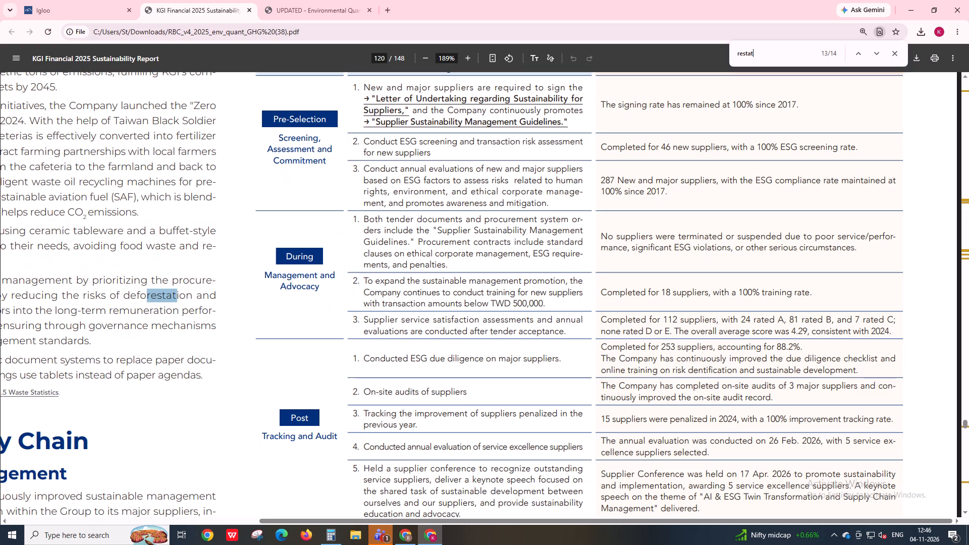
{"action": "key", "text": "Return"}
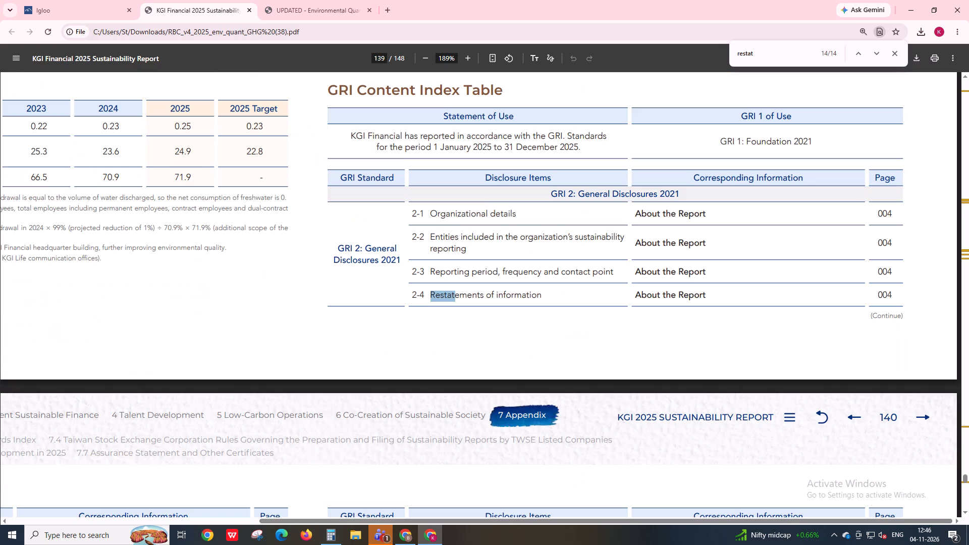
Search the sustainability report for "recalc".
{"action": "key", "text": "ctrl+f"}
{"action": "type", "text": "r]"}
{"action": "key", "text": "BackSpace"}
{"action": "type", "text": "rec"}
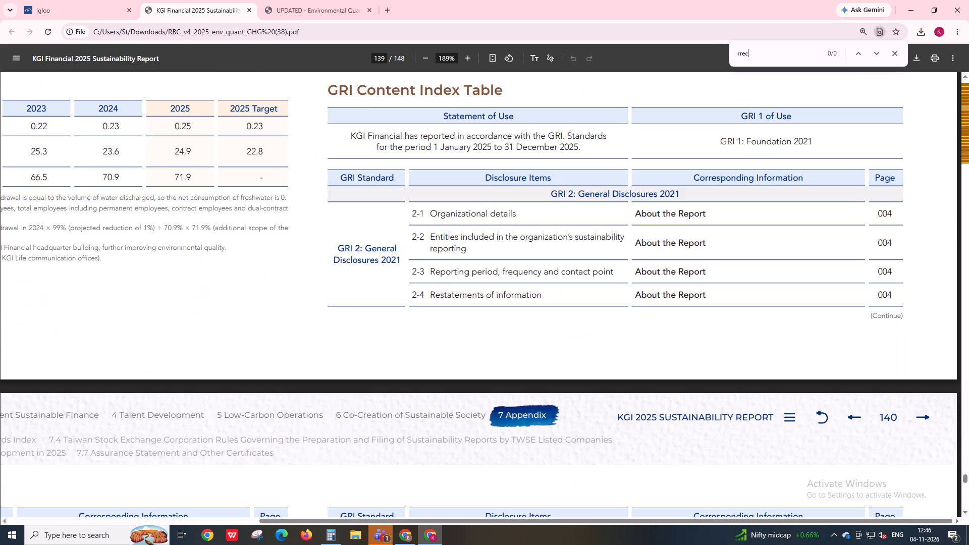
{"action": "key", "text": "BackSpace"}
{"action": "key", "text": "BackSpace"}
{"action": "key", "text": "BackSpace"}
{"action": "type", "text": "ecalc"}
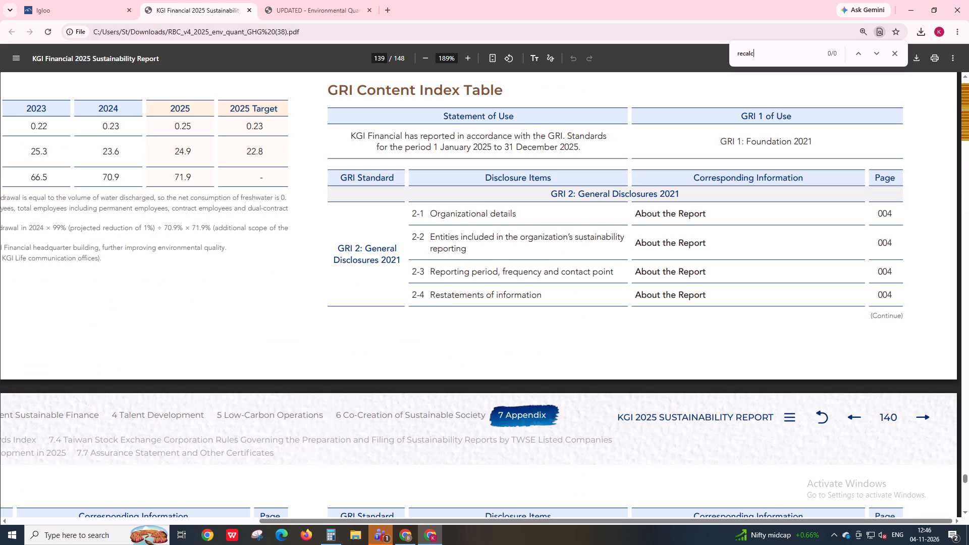
{"action": "key", "text": "Return"}
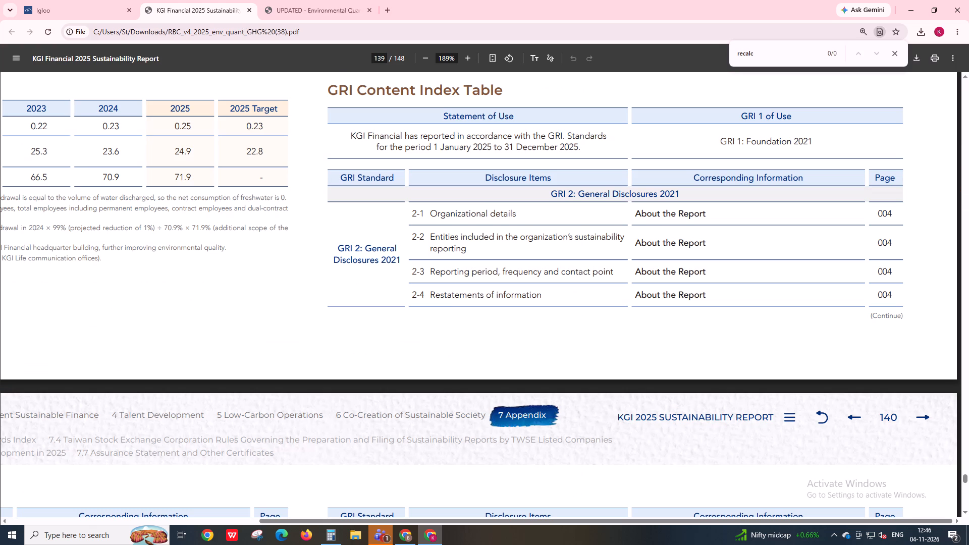
Search the sustainability report for "adjust" and check the matches from the Preface to Sustainability Issue Adjustment on page 15.
{"action": "key", "text": "ctrl+f"}
{"action": "type", "text": "adjust"}
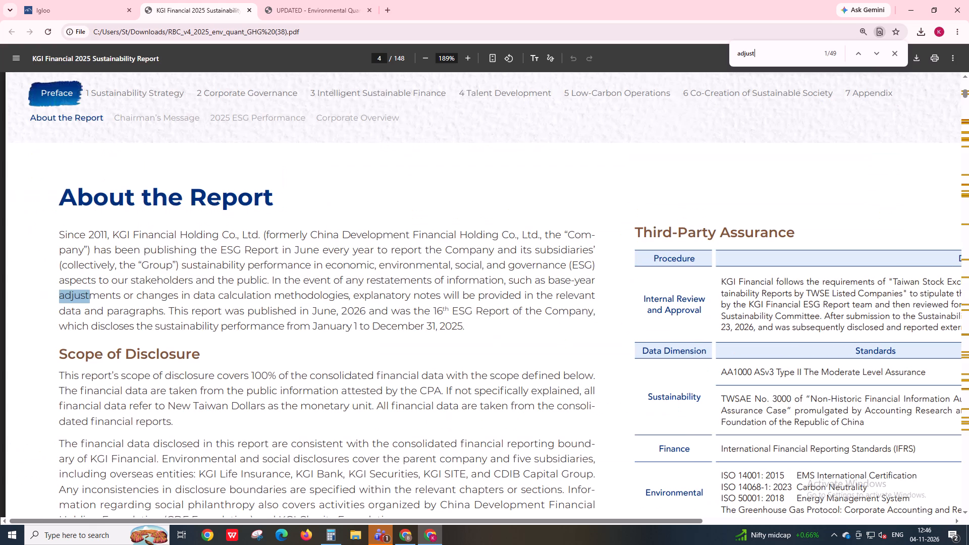
{"action": "key", "text": "Return"}
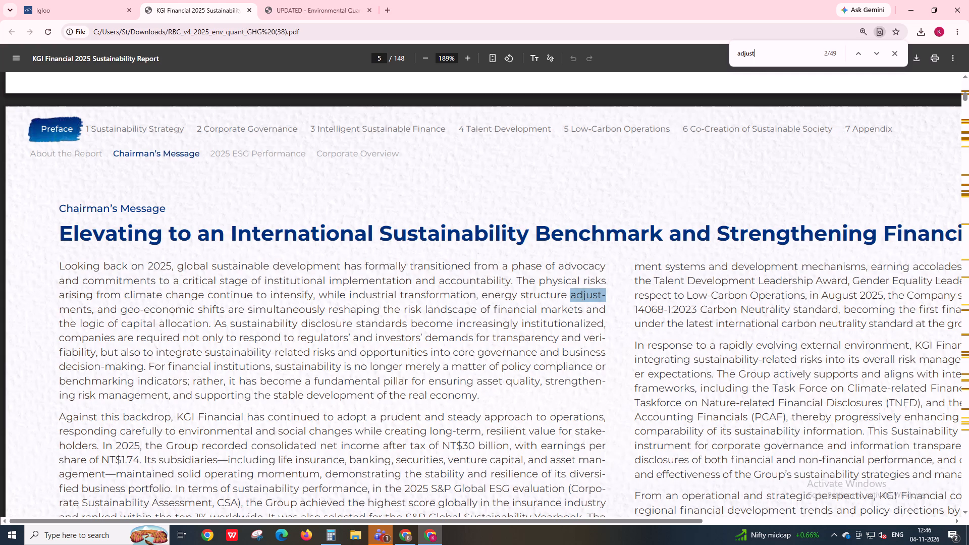
{"action": "key", "text": "Return"}
{"action": "key", "text": "Return"}
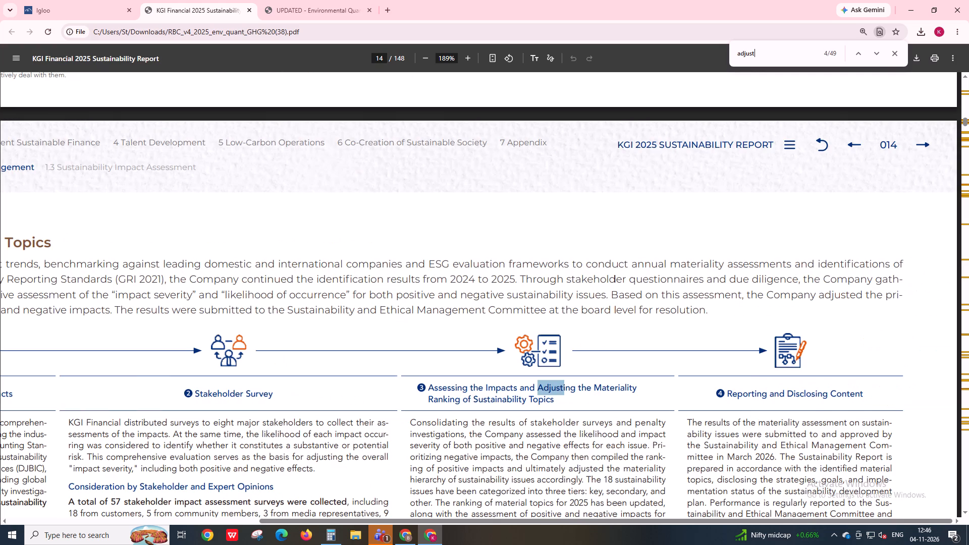
{"action": "key", "text": "Return"}
{"action": "key", "text": "Return"}
{"action": "key", "text": "Return"}
{"action": "key", "text": "Return"}
{"action": "key", "text": "Return"}
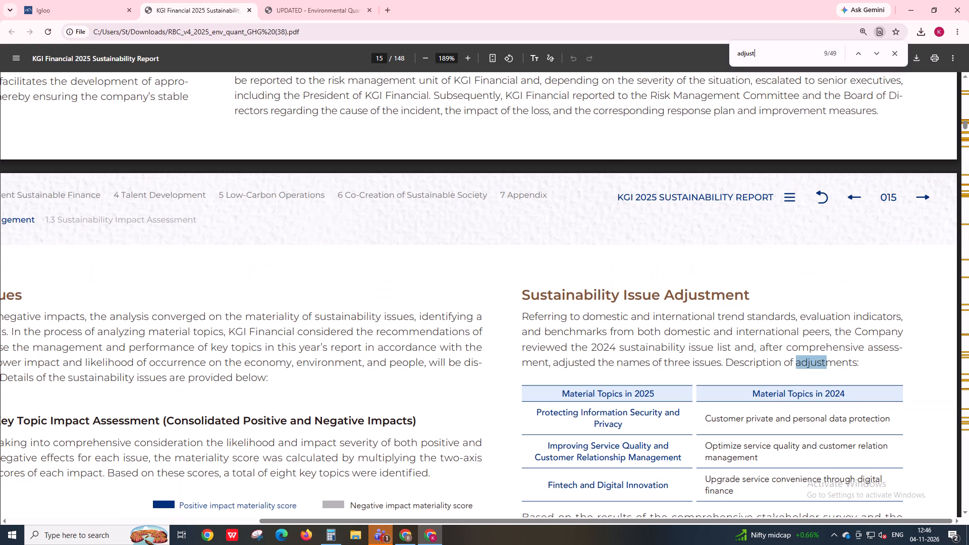